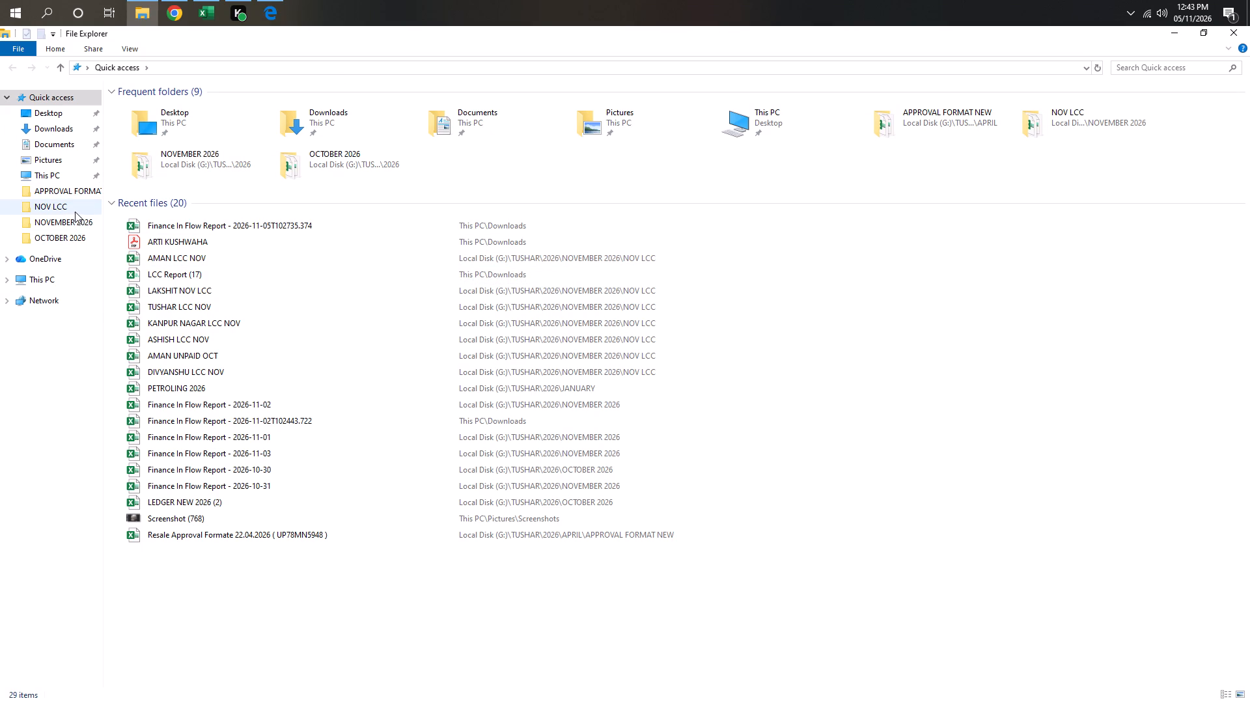
Open the LEDGER NEW 2026 (2) workbook from the OCTOBER 2026 folder.
double_click(79, 241)
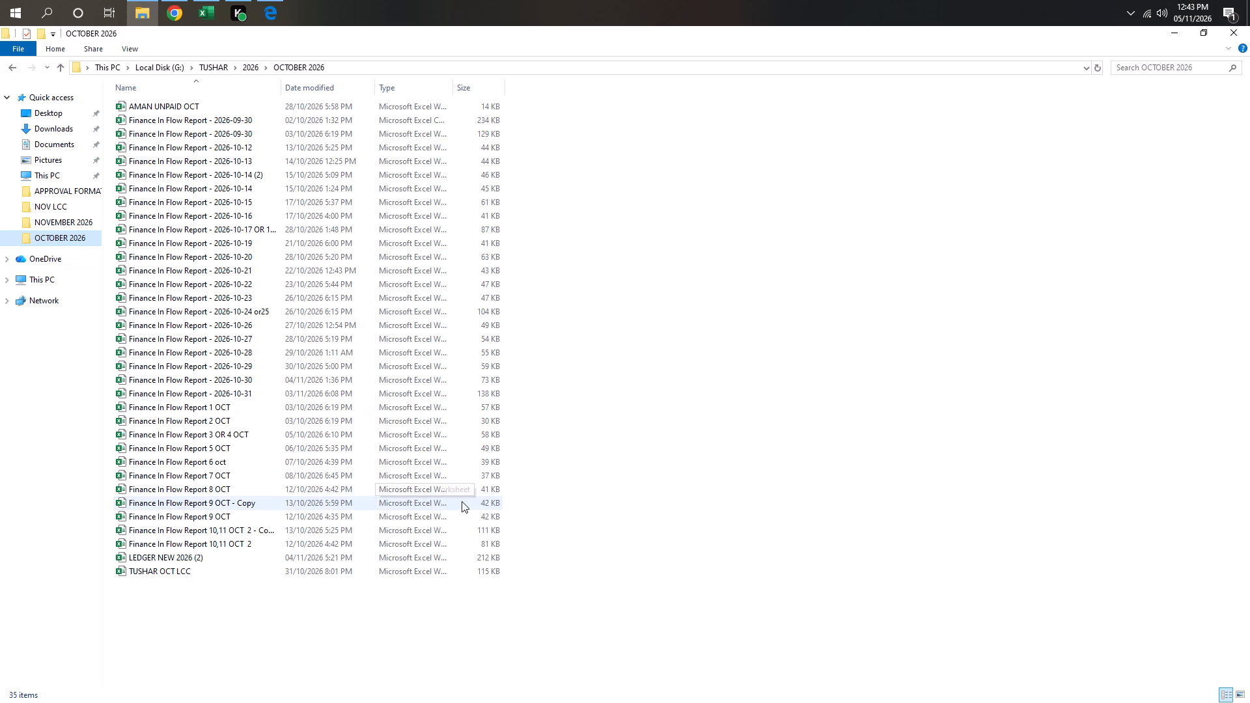
scroll(482, 426, "down", 7)
double_click(213, 561)
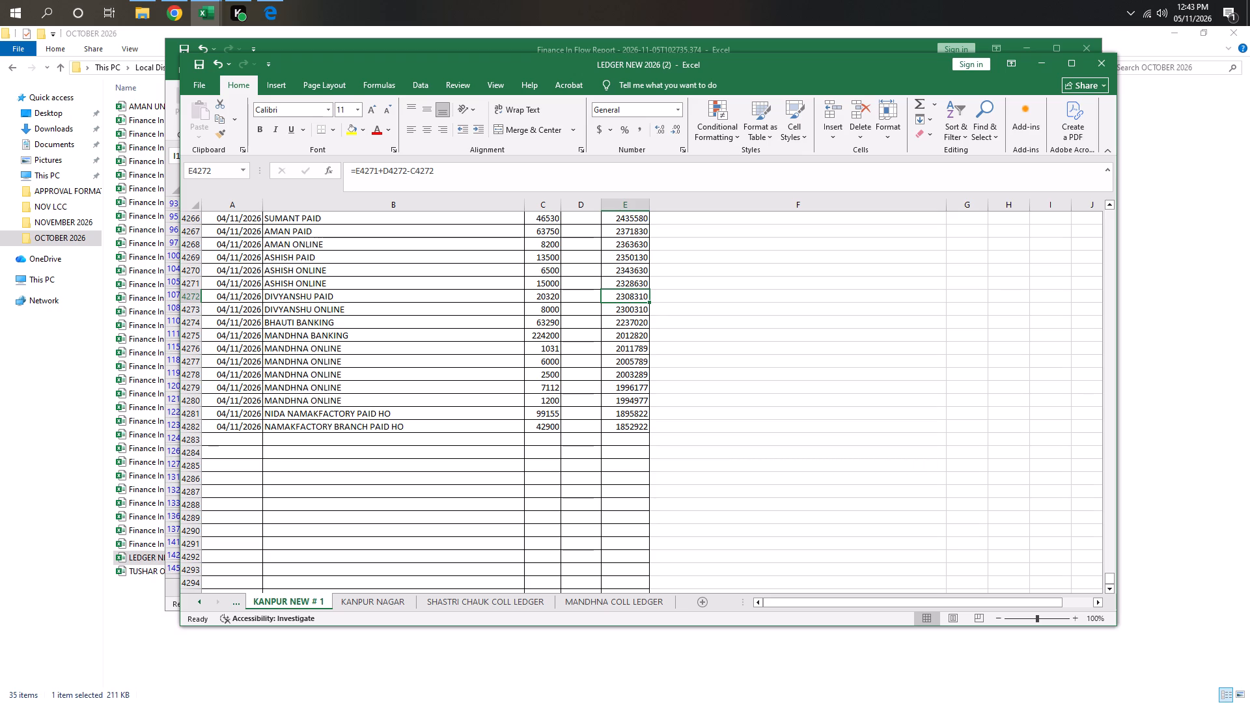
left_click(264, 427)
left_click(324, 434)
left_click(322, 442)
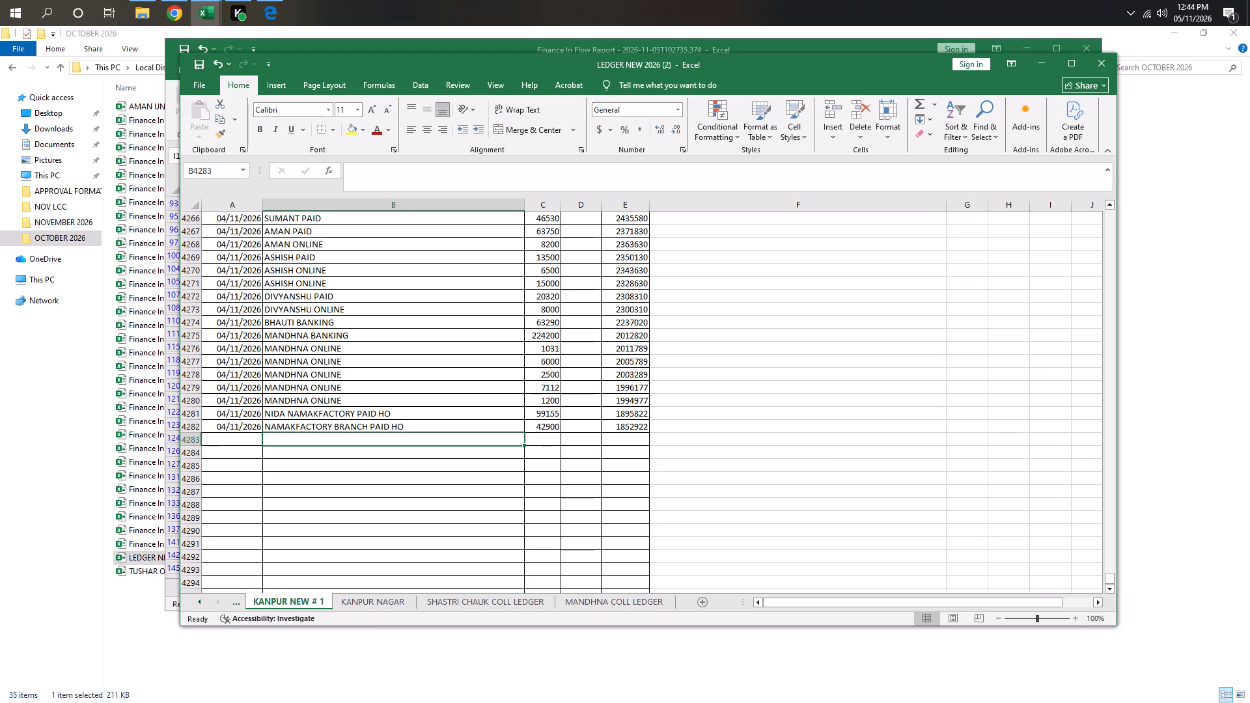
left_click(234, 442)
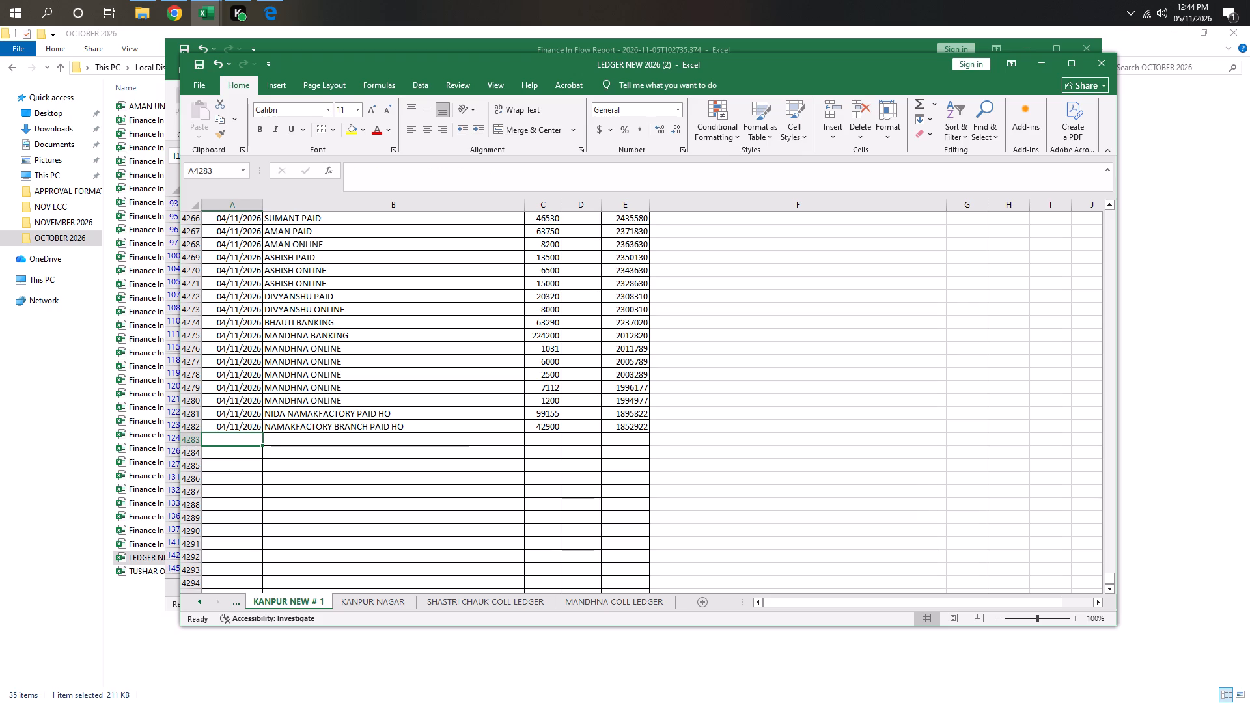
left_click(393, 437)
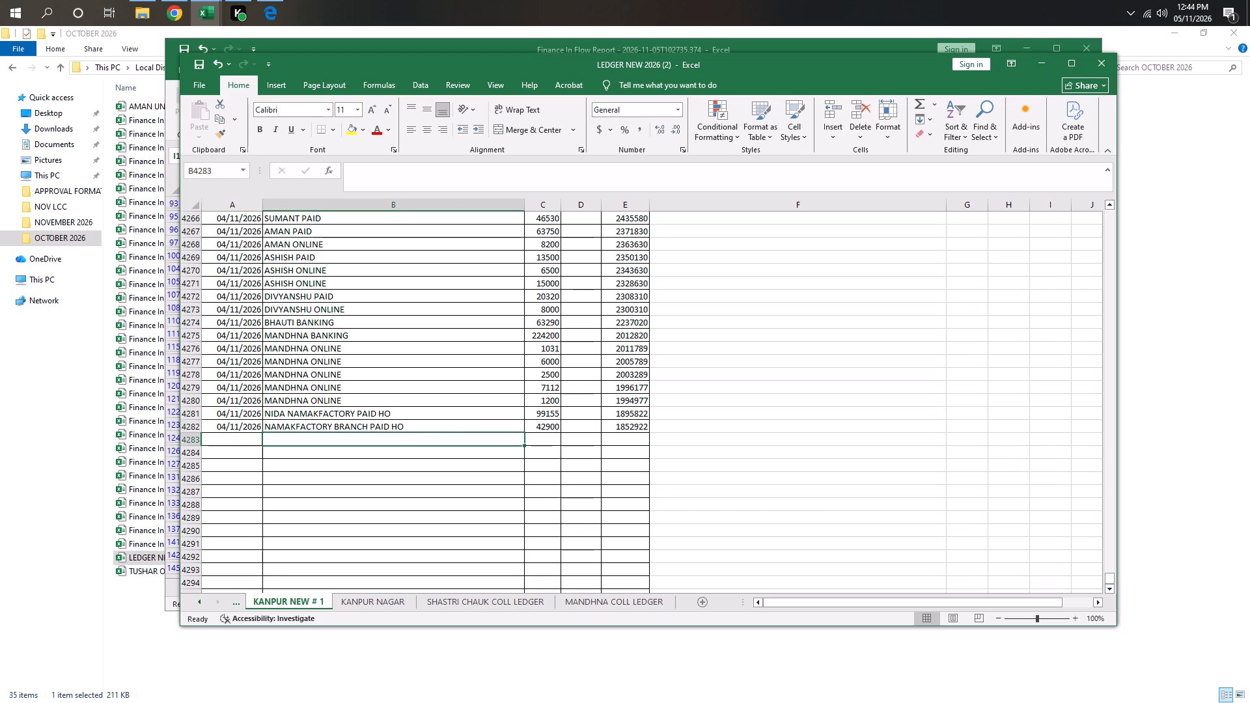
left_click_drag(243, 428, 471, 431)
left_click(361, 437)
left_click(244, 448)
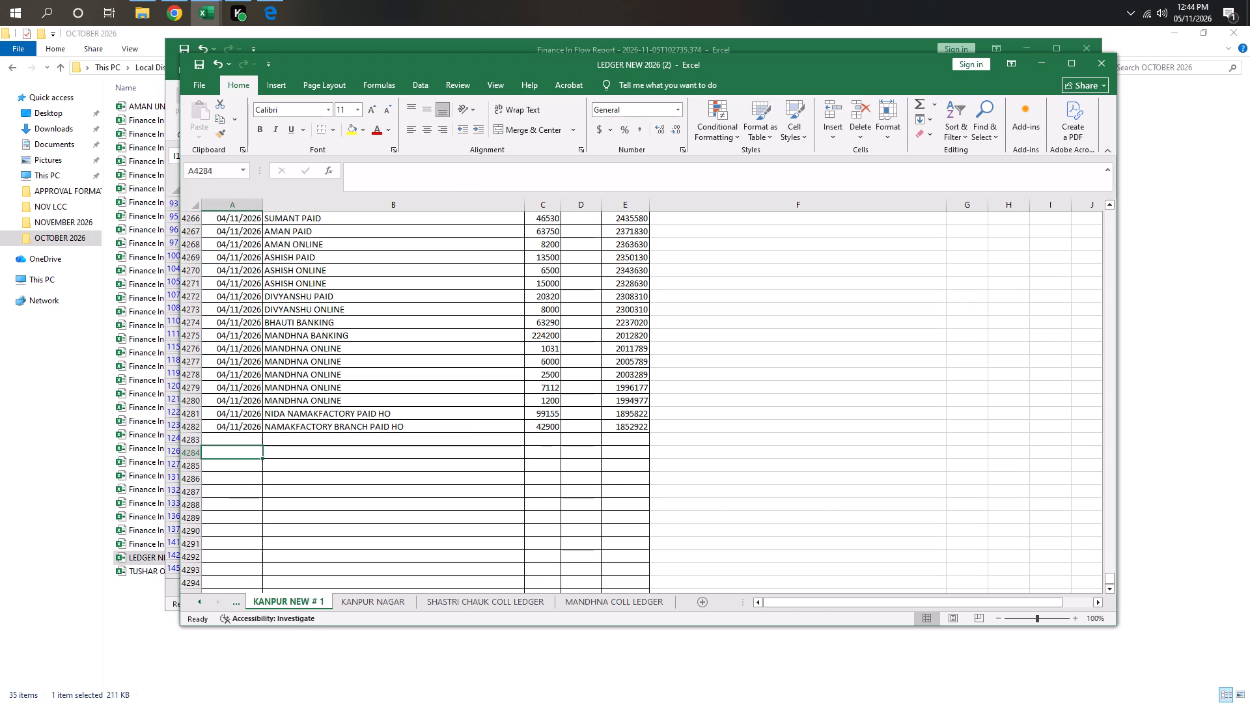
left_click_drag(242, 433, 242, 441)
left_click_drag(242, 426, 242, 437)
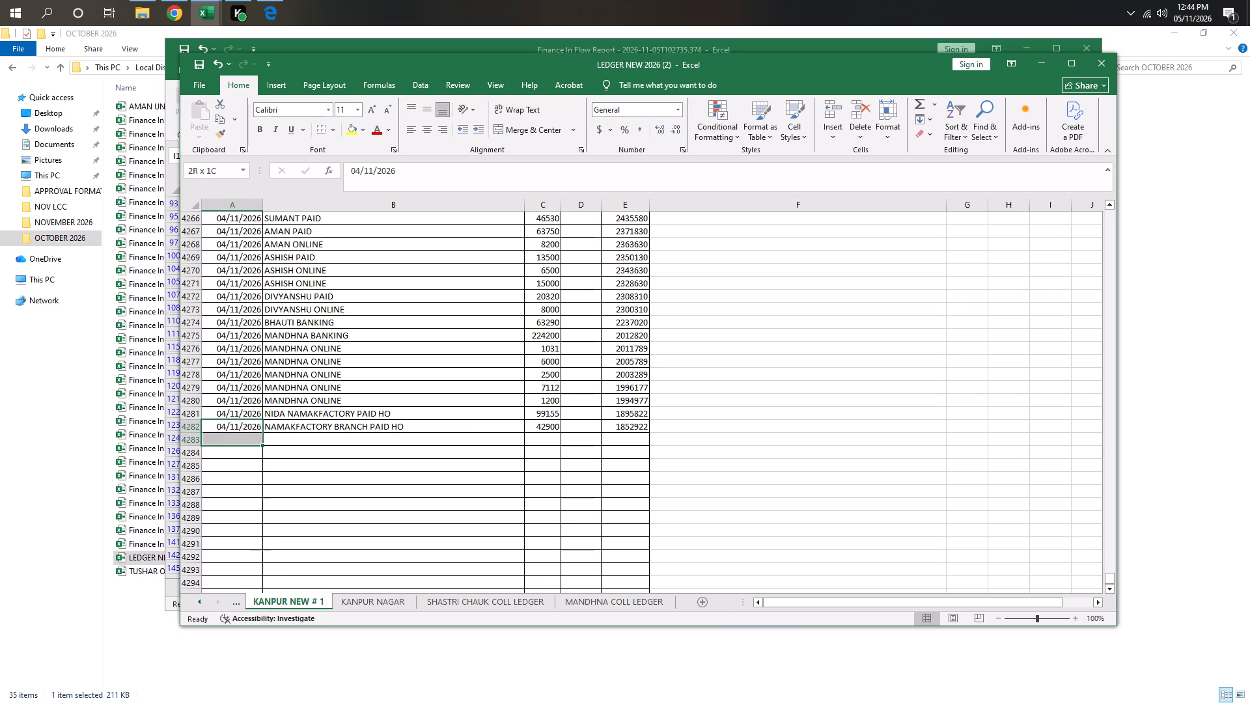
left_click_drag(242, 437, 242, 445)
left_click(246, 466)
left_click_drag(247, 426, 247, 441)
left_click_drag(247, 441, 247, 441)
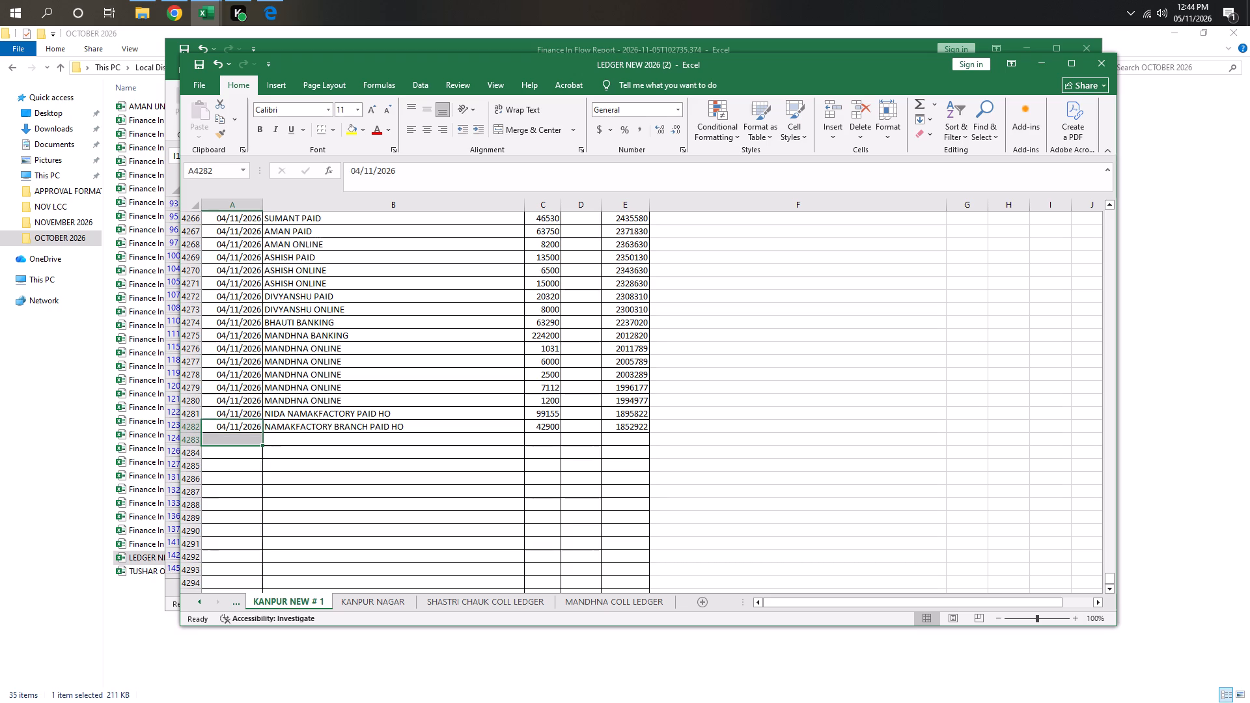
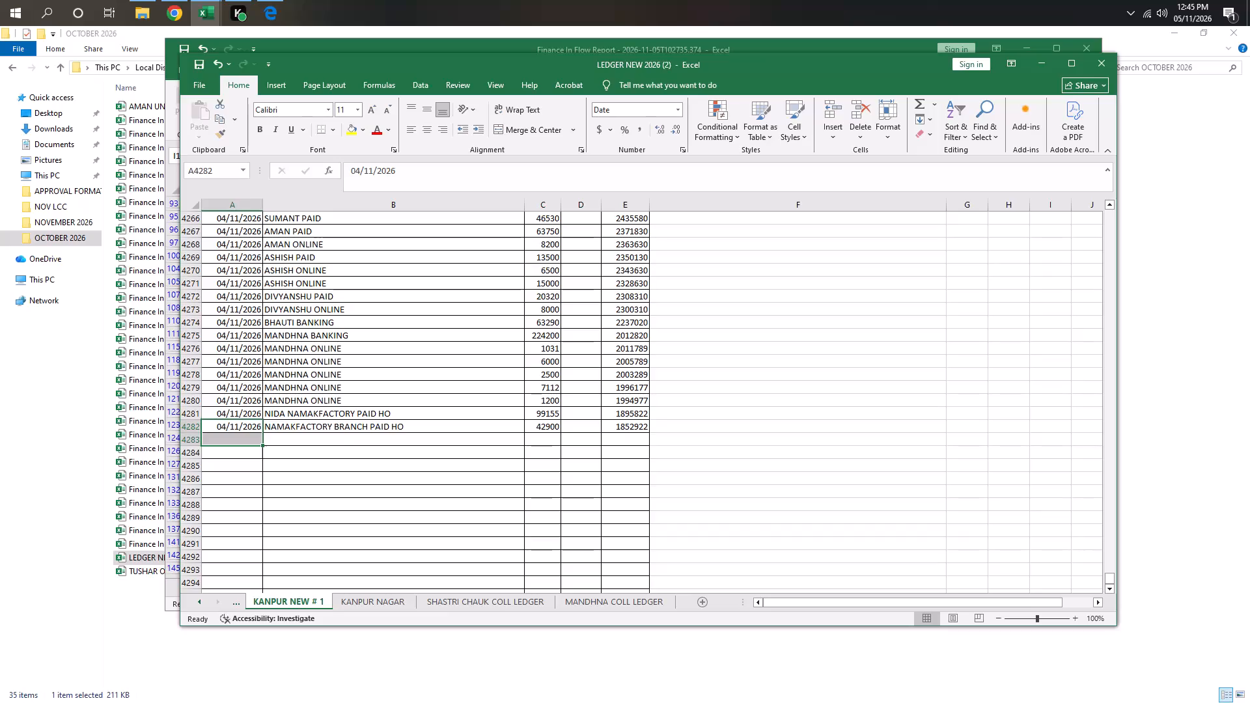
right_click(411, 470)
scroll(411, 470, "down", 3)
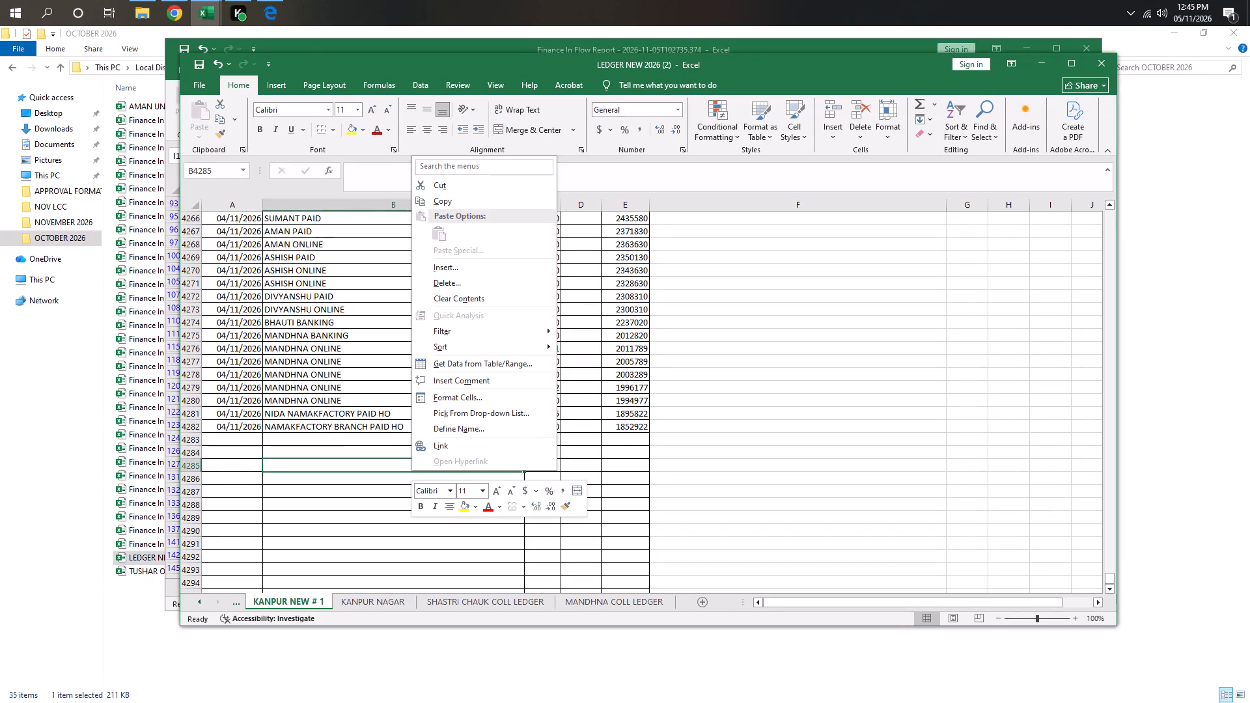
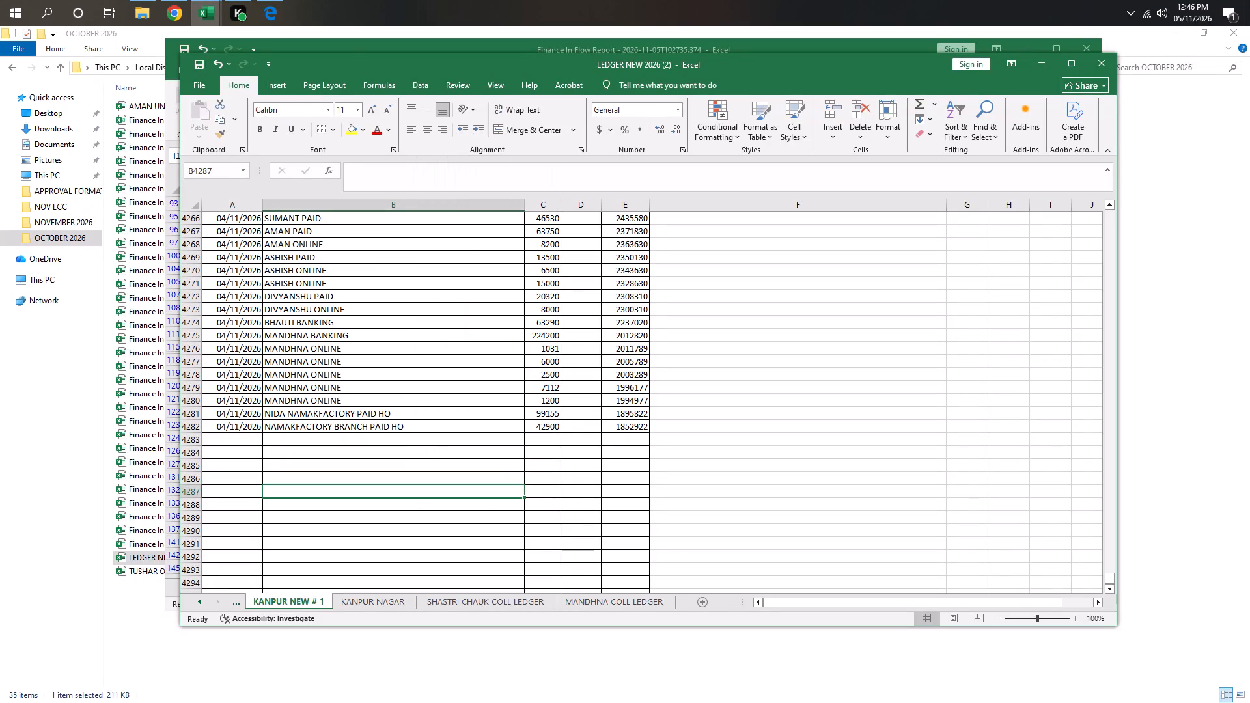
Fill the 04/11/2026 date down column A into the two blank rows 4283 and 4284 below the last ledger entry.
left_click(299, 449)
left_click(248, 443)
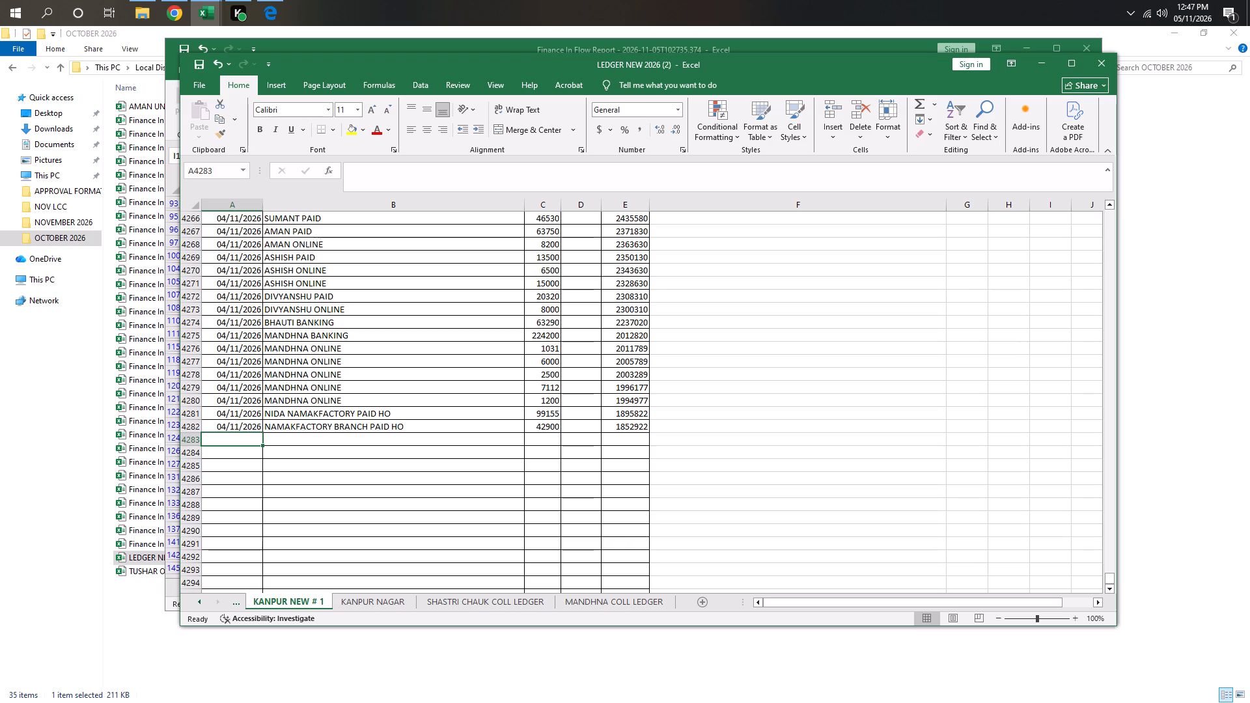
left_click_drag(245, 420, 245, 447)
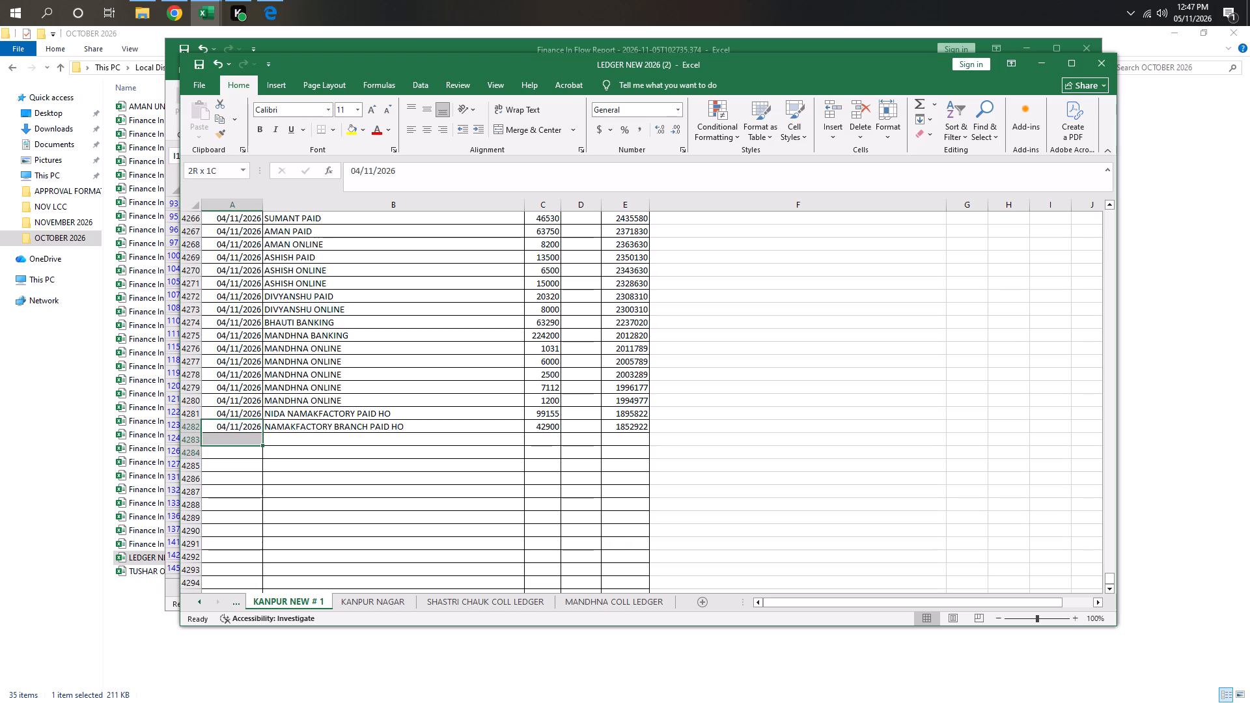
left_click_drag(245, 447, 245, 454)
key("ctrl+d")
Start the description of the new 04/11/2026 entry in B4283 with "k".
left_click(285, 438)
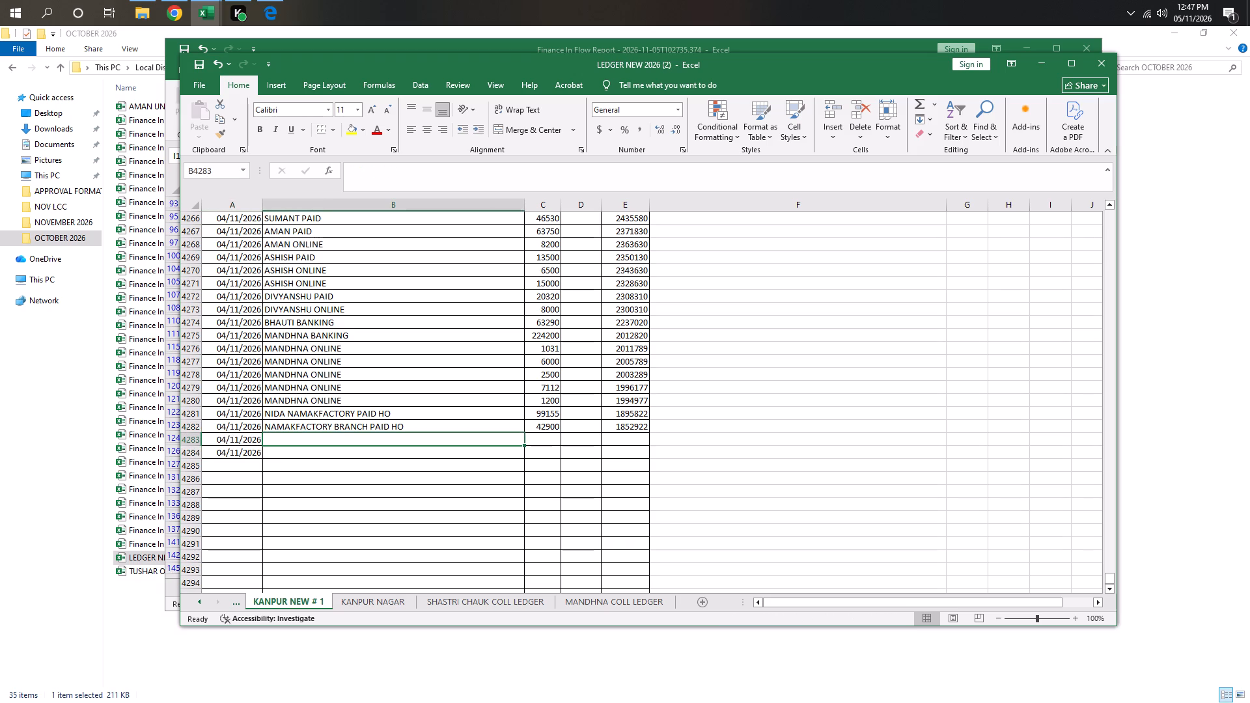
key("k")
key("Tab")
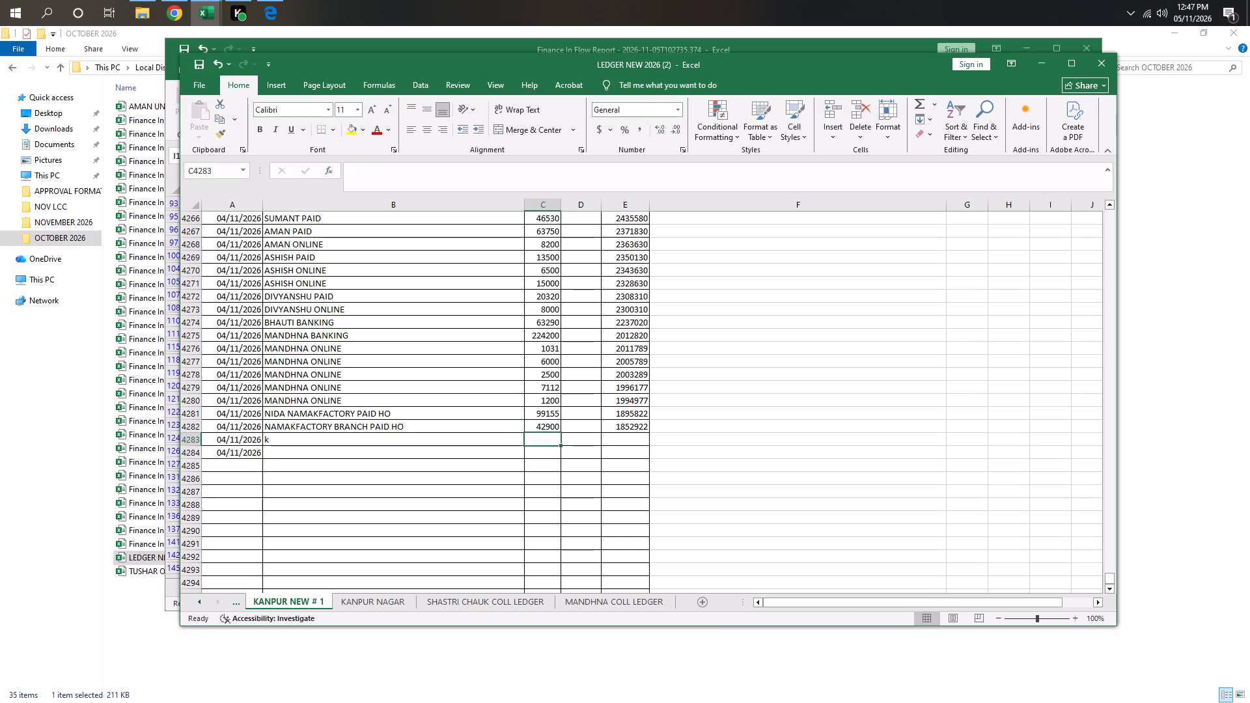
key("Left")
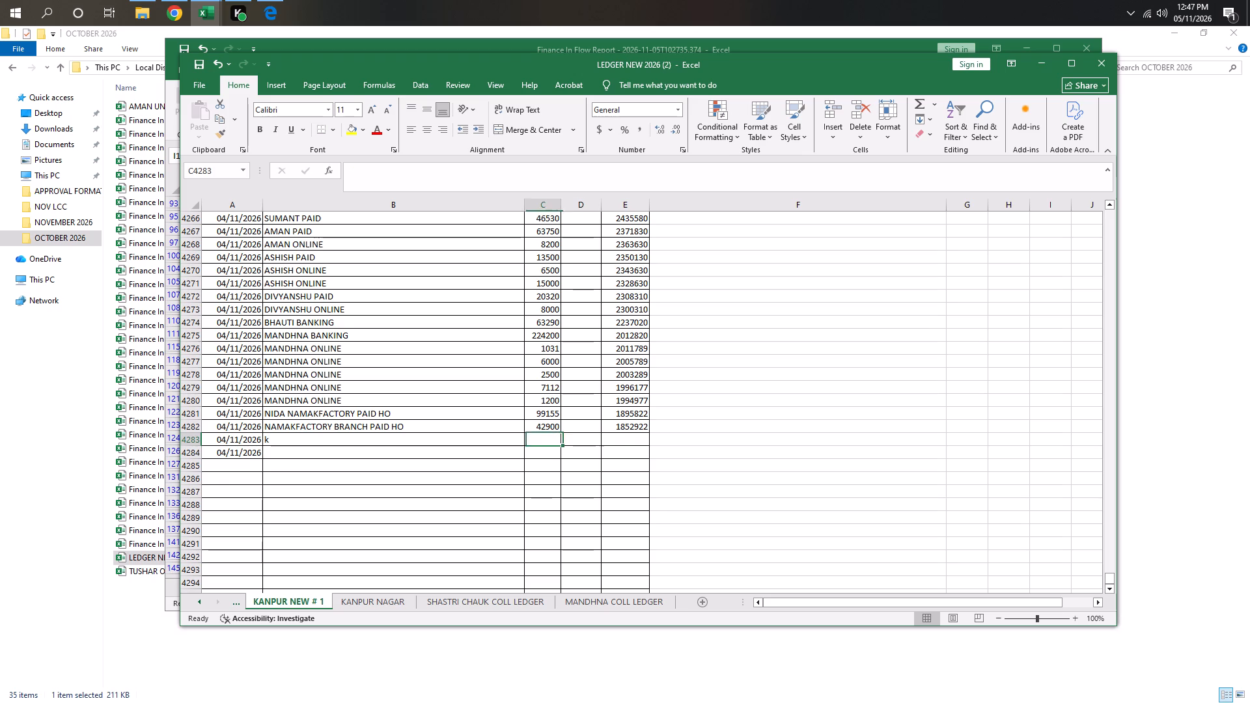
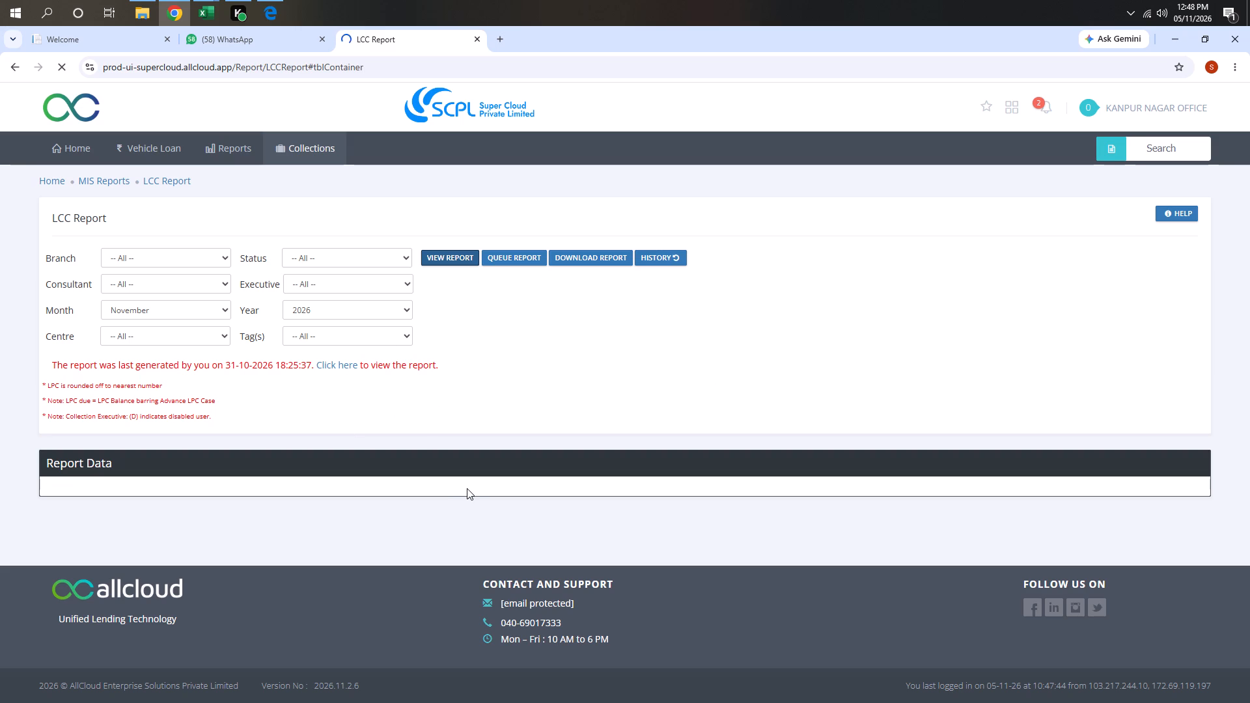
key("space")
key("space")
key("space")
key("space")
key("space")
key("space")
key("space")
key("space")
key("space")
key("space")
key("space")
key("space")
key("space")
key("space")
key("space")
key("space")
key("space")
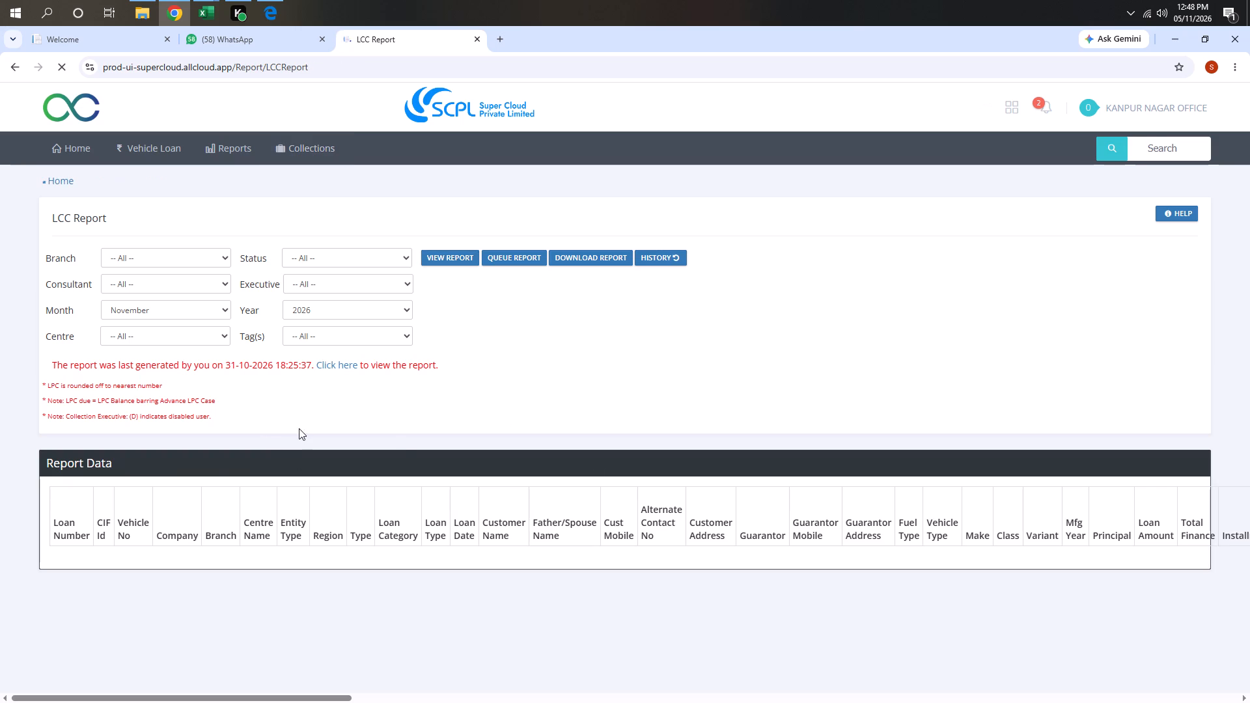
Export the generated November 2026 LCC Report data as a CSV file.
left_click_drag(1247, 418, 1249, 406)
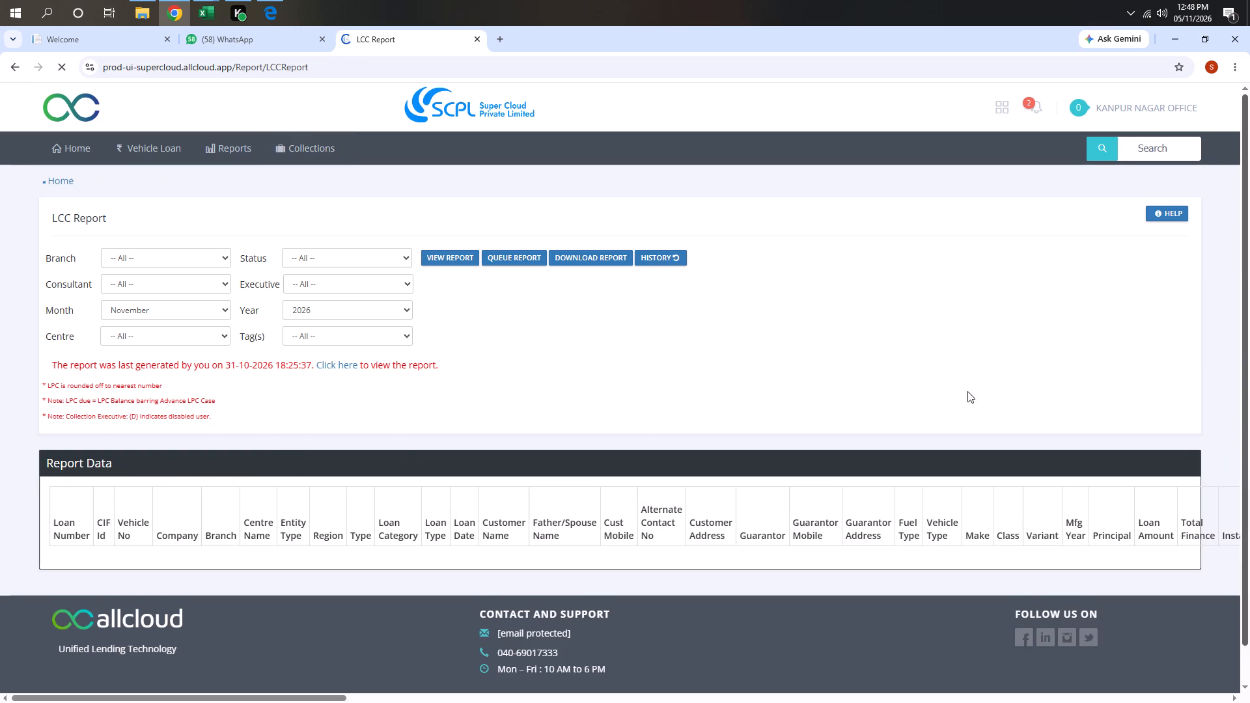
scroll(950, 414, "down", 1)
scroll(962, 500, "up", 3)
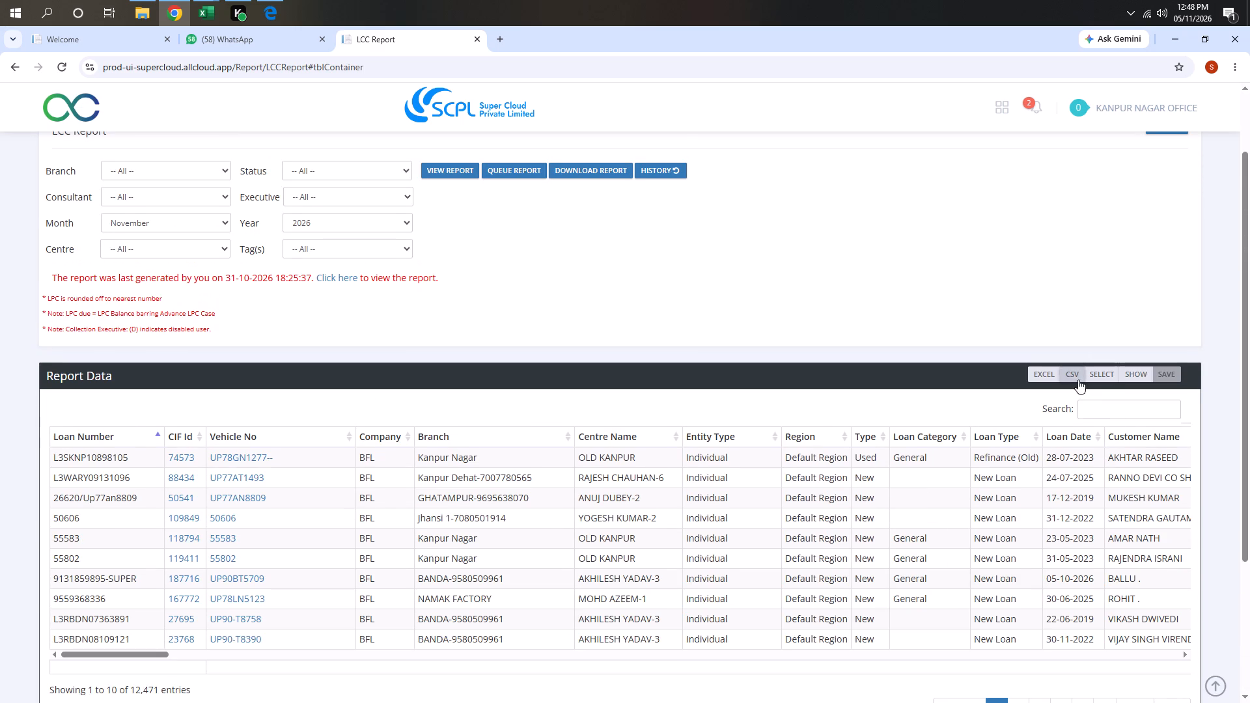
left_click(1072, 376)
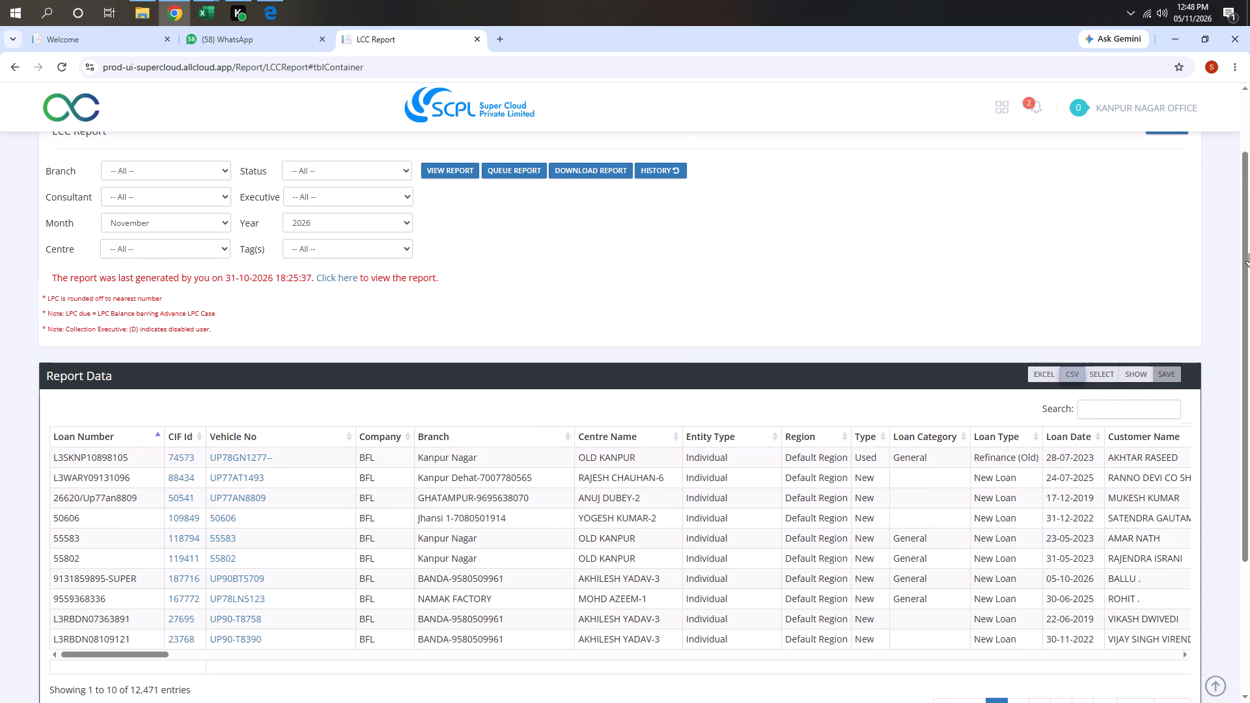
left_click_drag(1249, 253, 1249, 193)
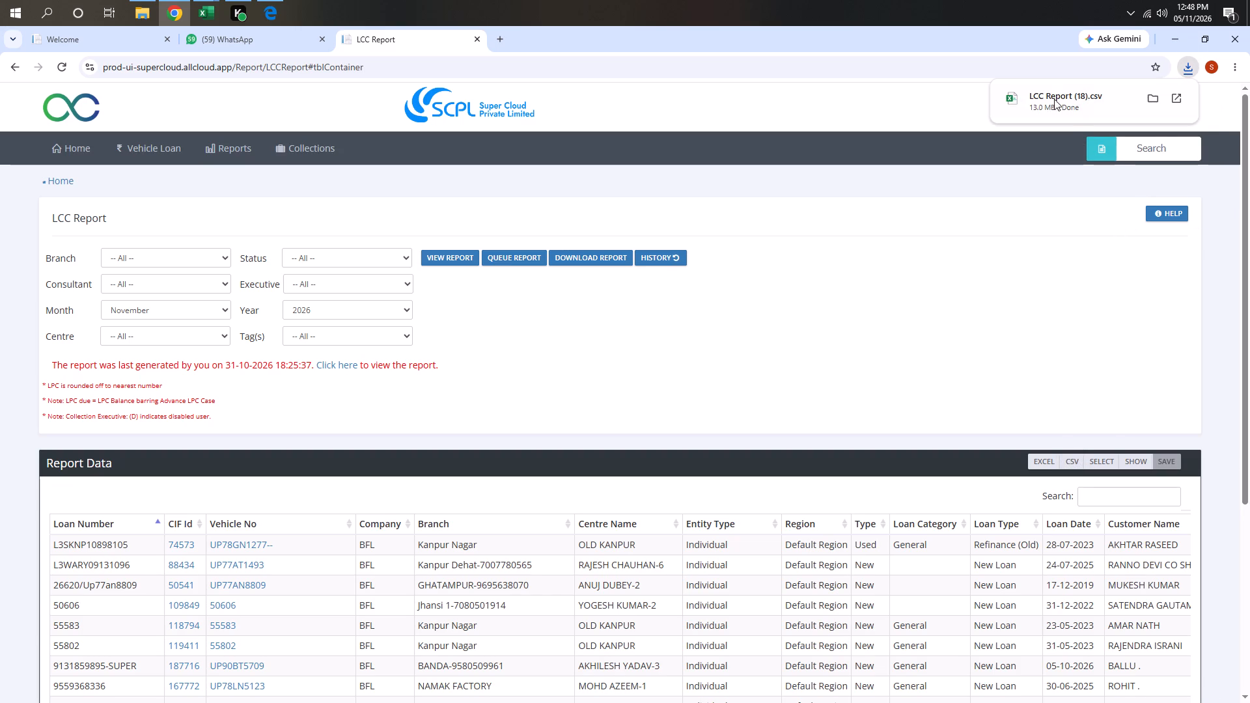
Open the downloaded LCC Report (18).csv in Excel.
double_click(1052, 99)
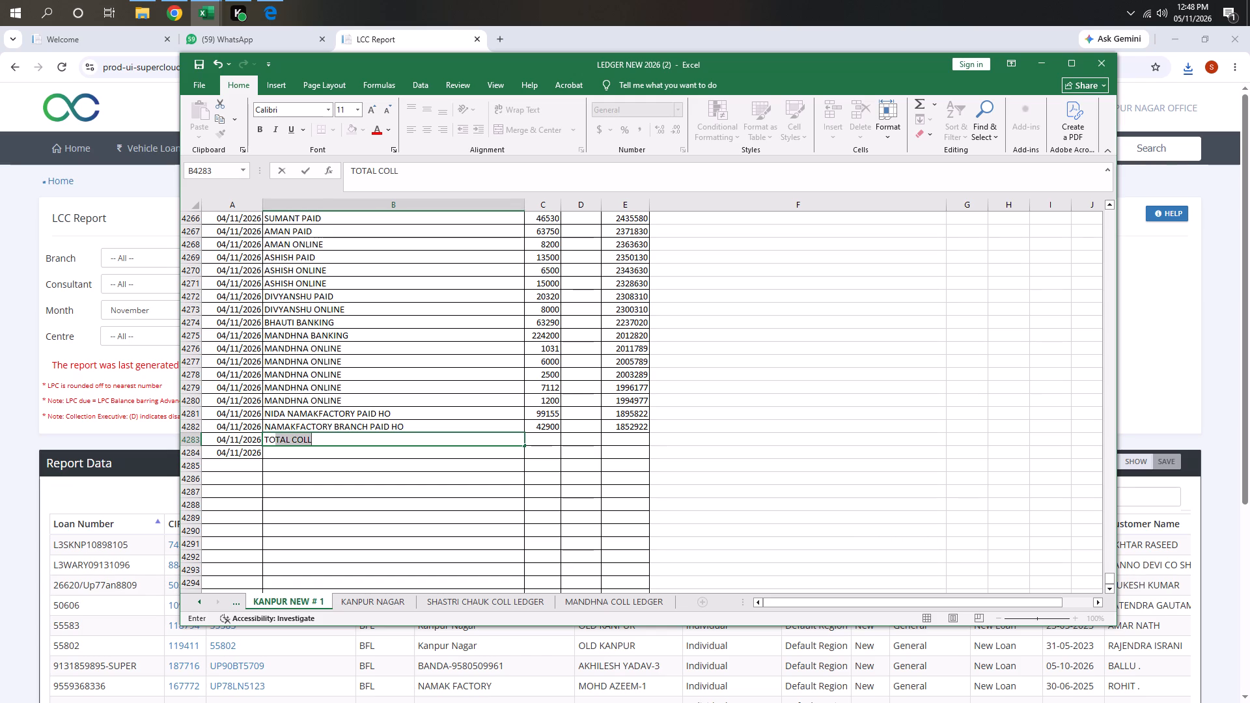
double_click(430, 329)
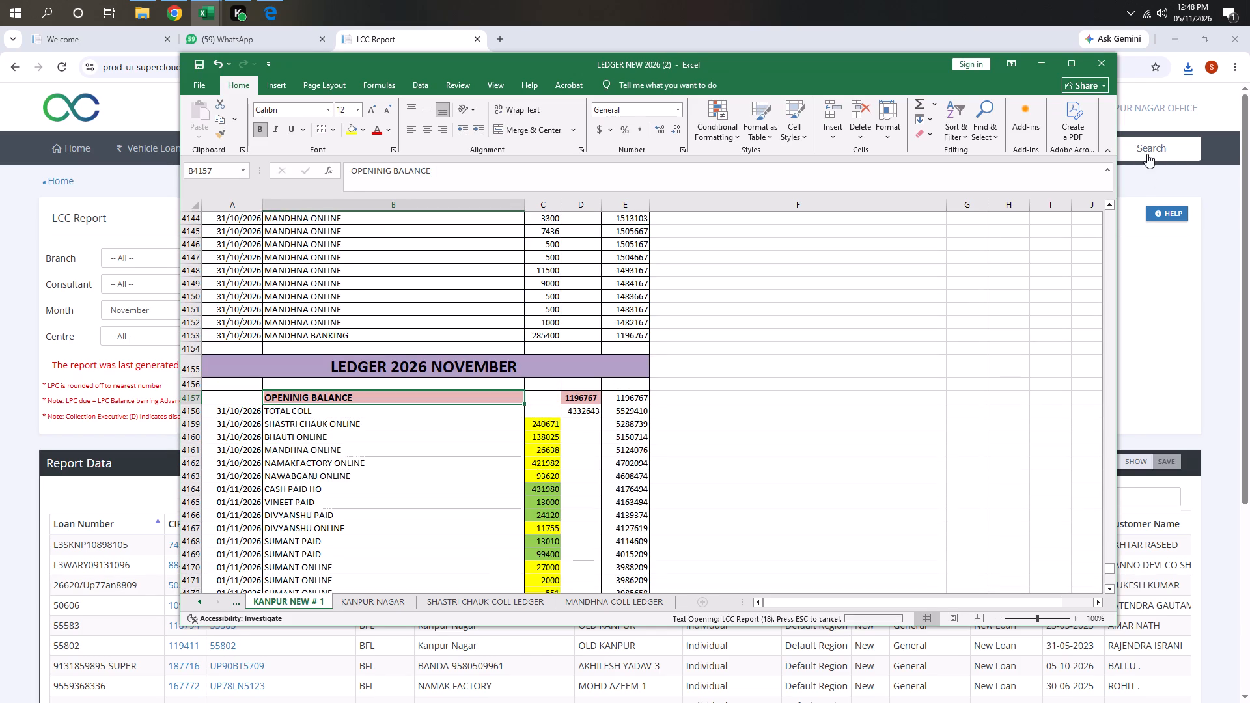
left_click(1184, 72)
double_click(1066, 120)
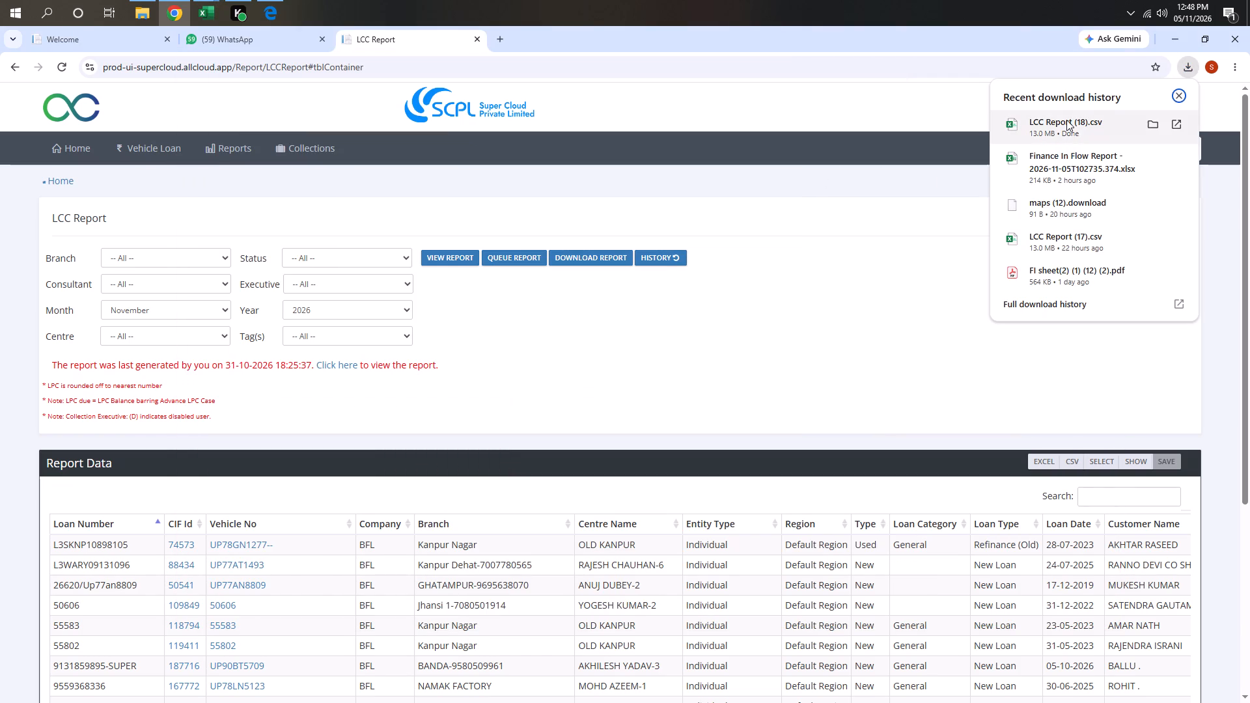
left_click(397, 332)
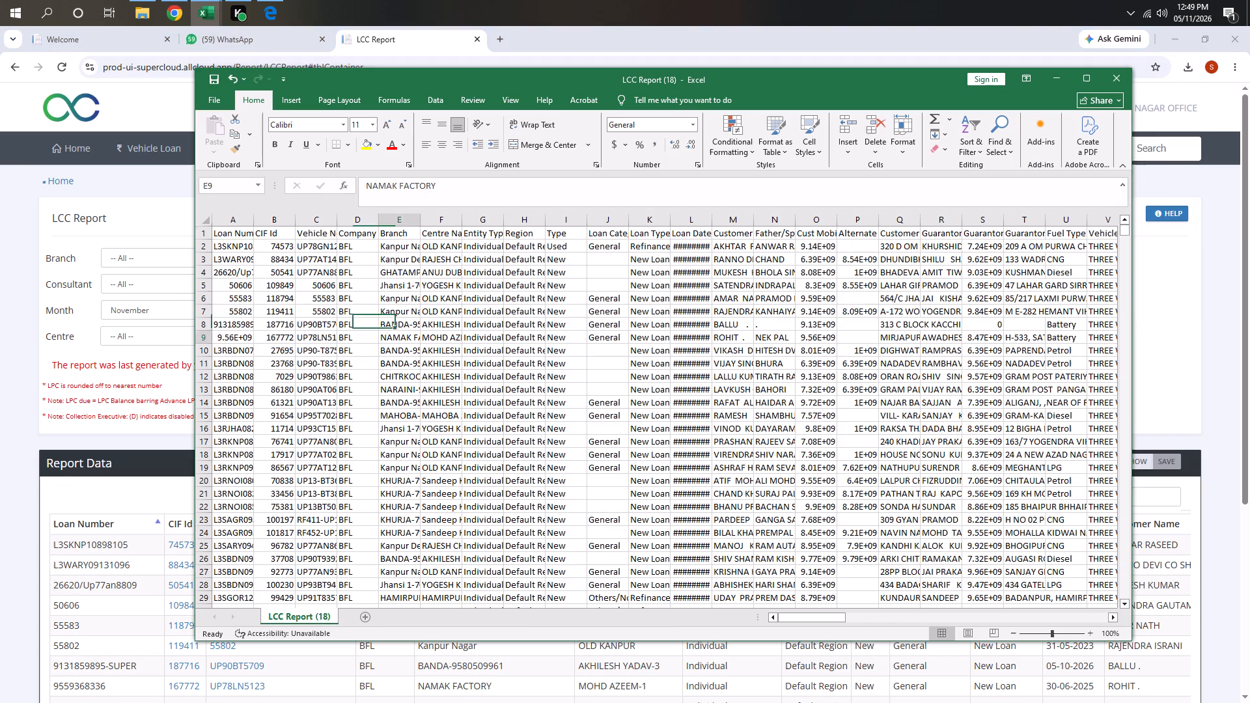
Turn on column filters for the header row of the LCC Report (18) sheet.
left_click(425, 255)
key("ctrl+shift+l")
Filter the Collection Executive column by searching "KANPUR N", ticking only KANPUR NAGAR OFFICE among the names and adding the current selection to the filter.
key("Right")
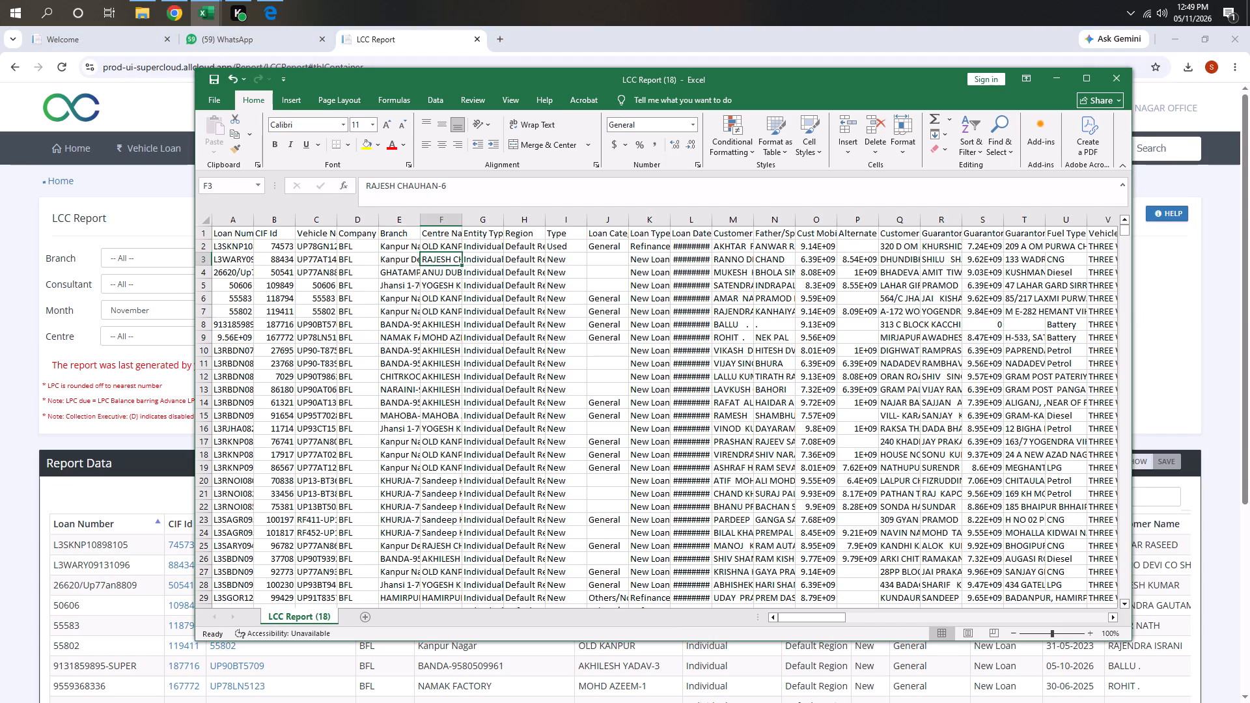
key("Up")
key("Right")
key("Right")
key("Right")
key("Right")
key("Right")
key("Right")
key("Right")
key("Right")
key("Right")
key("Right")
key("Right")
key("Right")
key("Right")
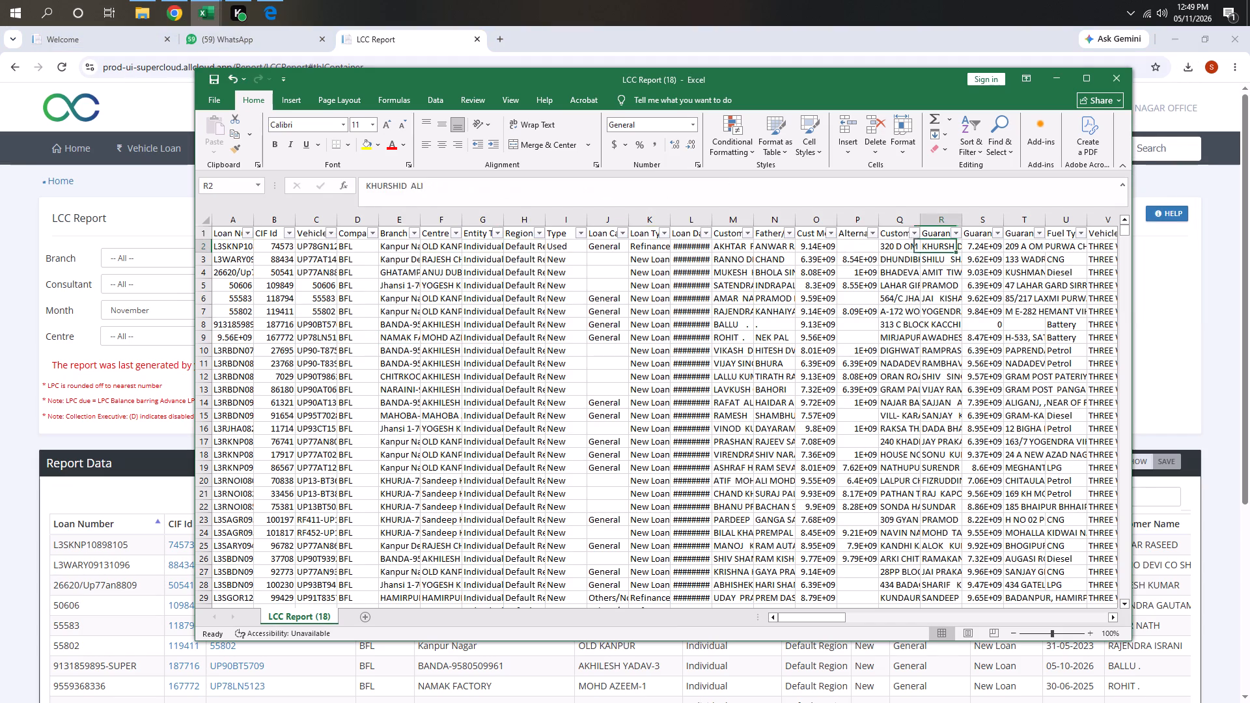
key("Up")
key("Up")
key("Right")
key("Right")
key("Right")
key("Right")
key("Right")
key("Right")
key("Right")
key("Right")
key("Right")
key("Right")
key("Right")
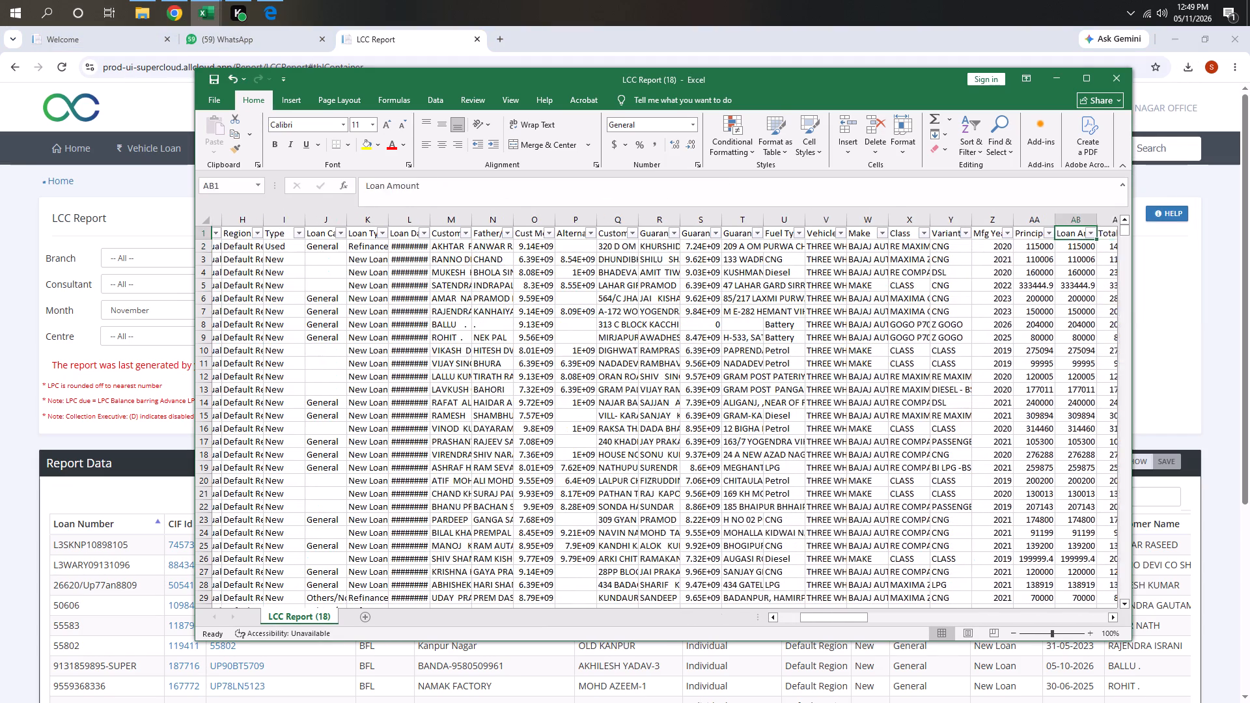
key("Right")
key("Right")
key("Right")
key("Right")
key("Right")
key("Right")
key("Right")
key("Right")
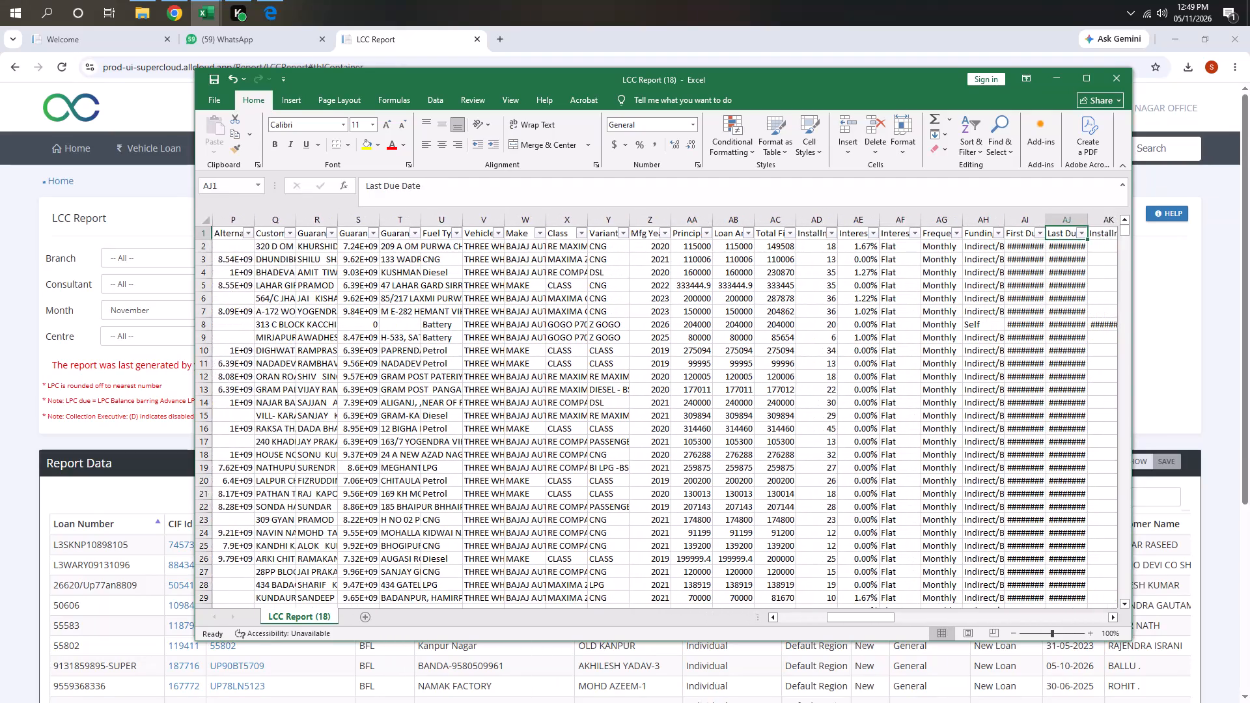
key("Right")
key("Right")
key("Right")
key("Right")
key("Left")
key("Right")
key("alt+Down")
key("Down")
key("Down")
key("Down")
key("Down")
key("Down")
key("Down")
key("Down")
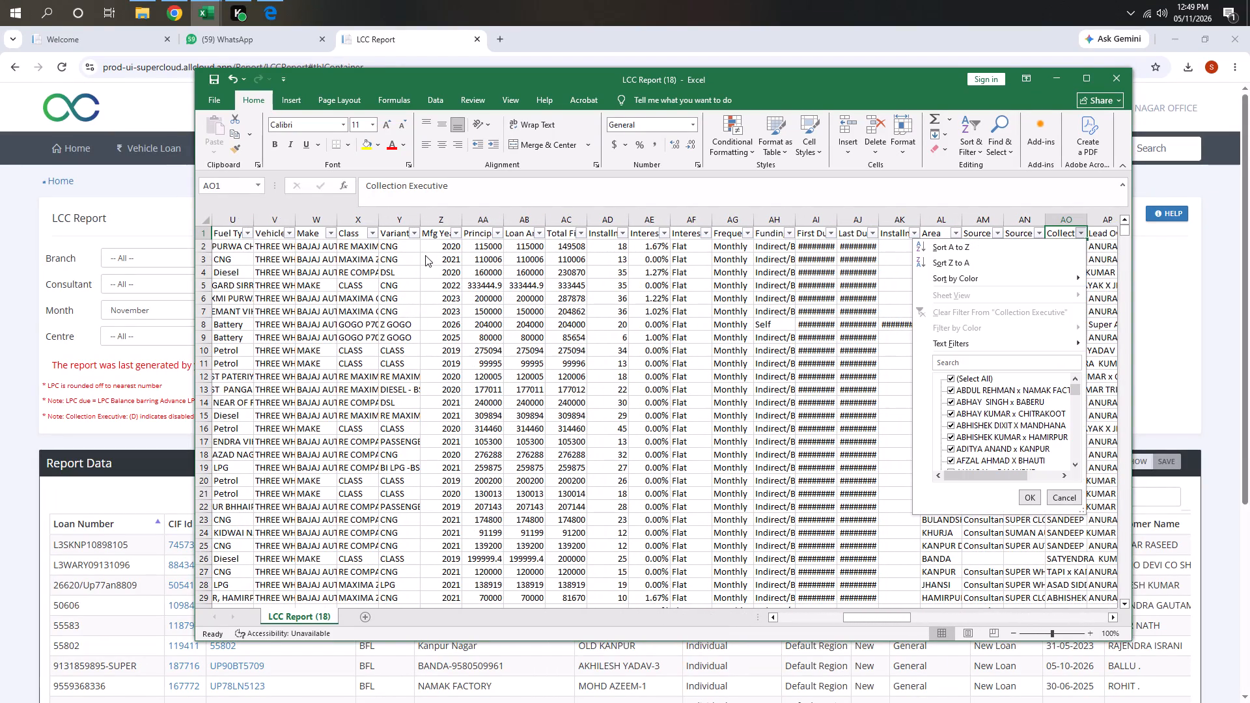
key("Down")
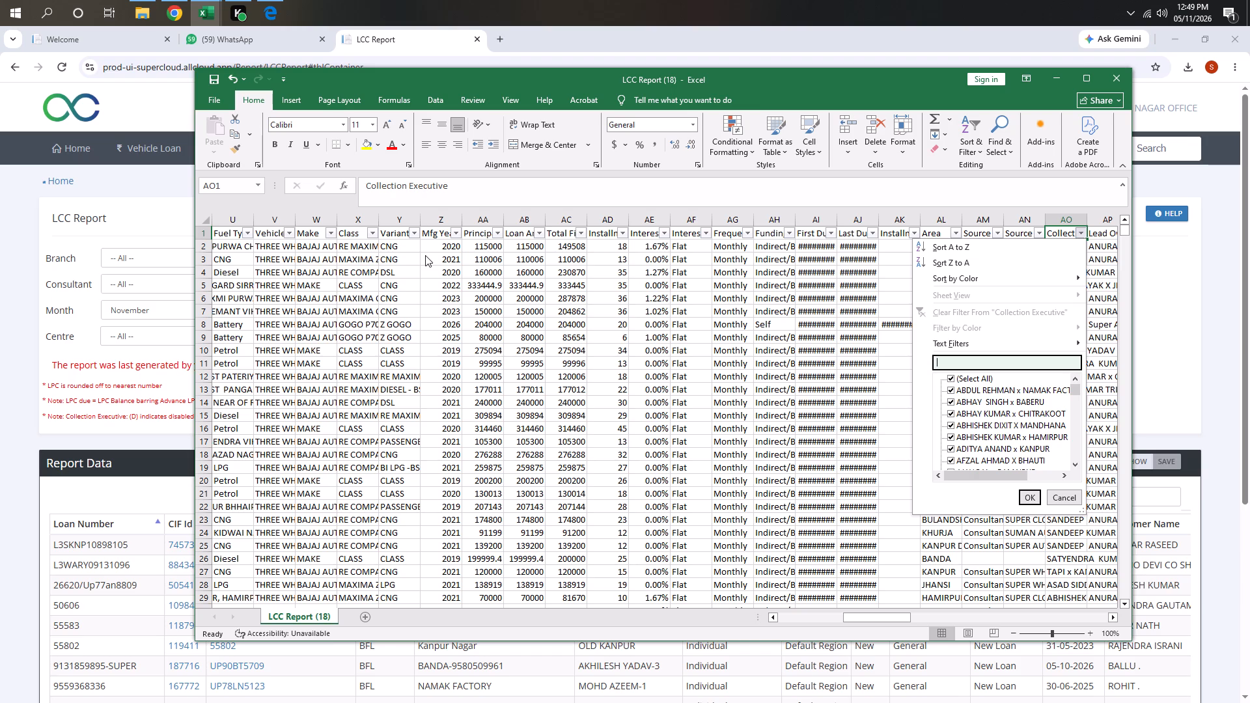
type("KANP")
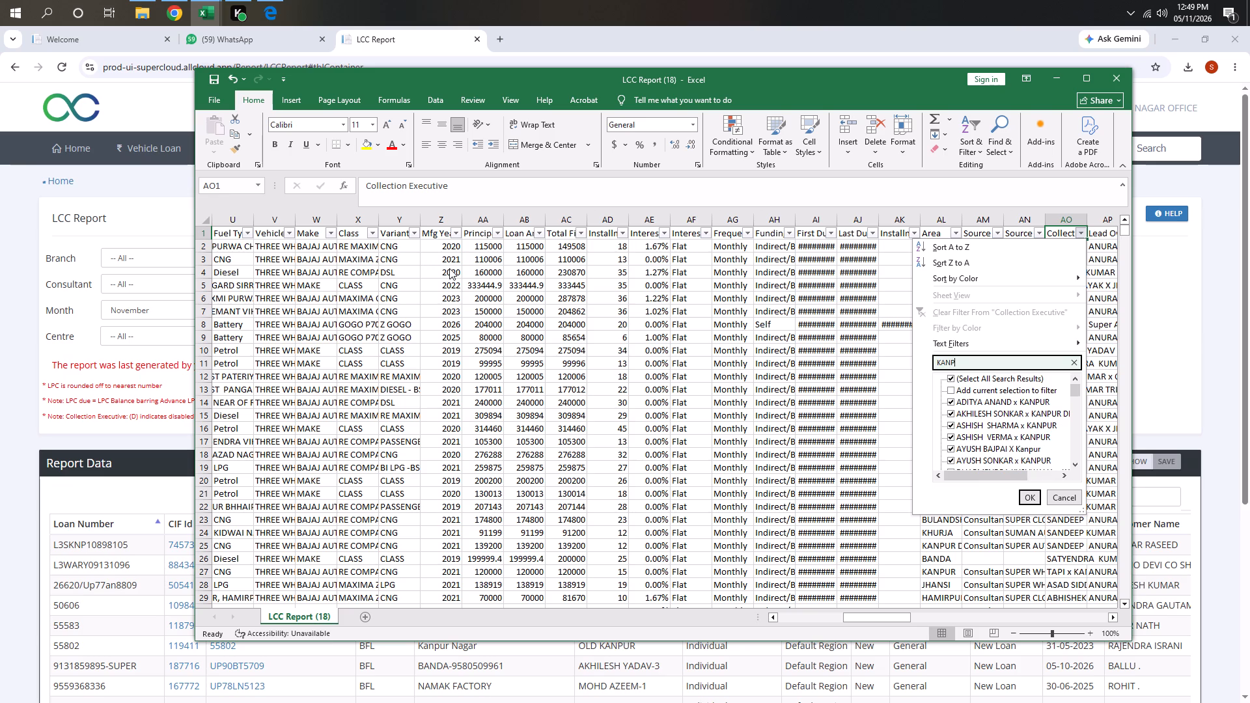
type("UR")
key("space")
key("n")
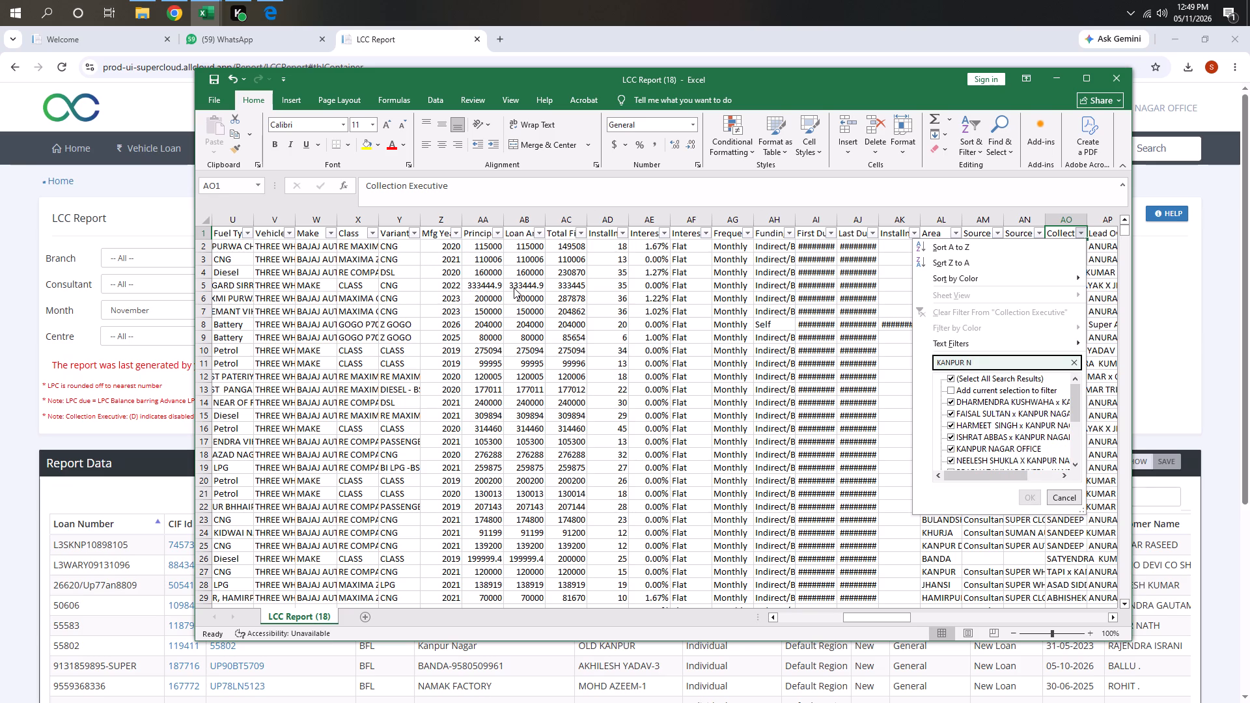
left_click(1041, 386)
double_click(1032, 373)
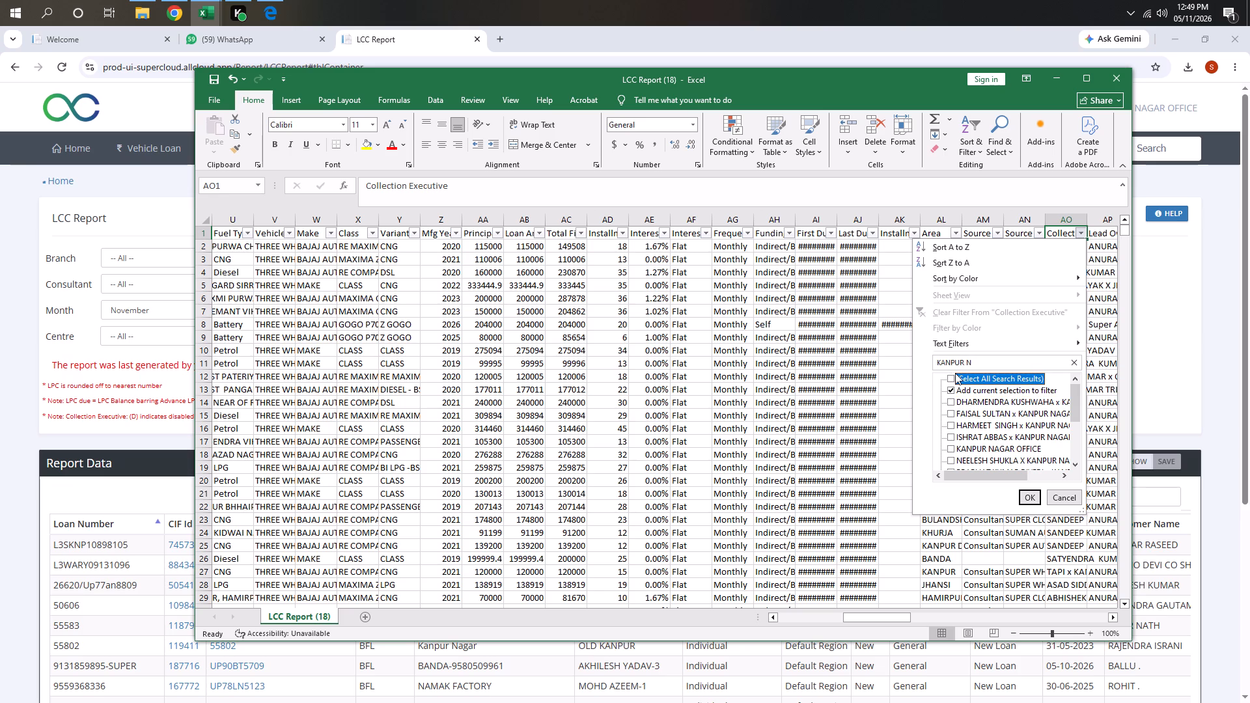
left_click(957, 374)
left_click(952, 377)
left_click(977, 445)
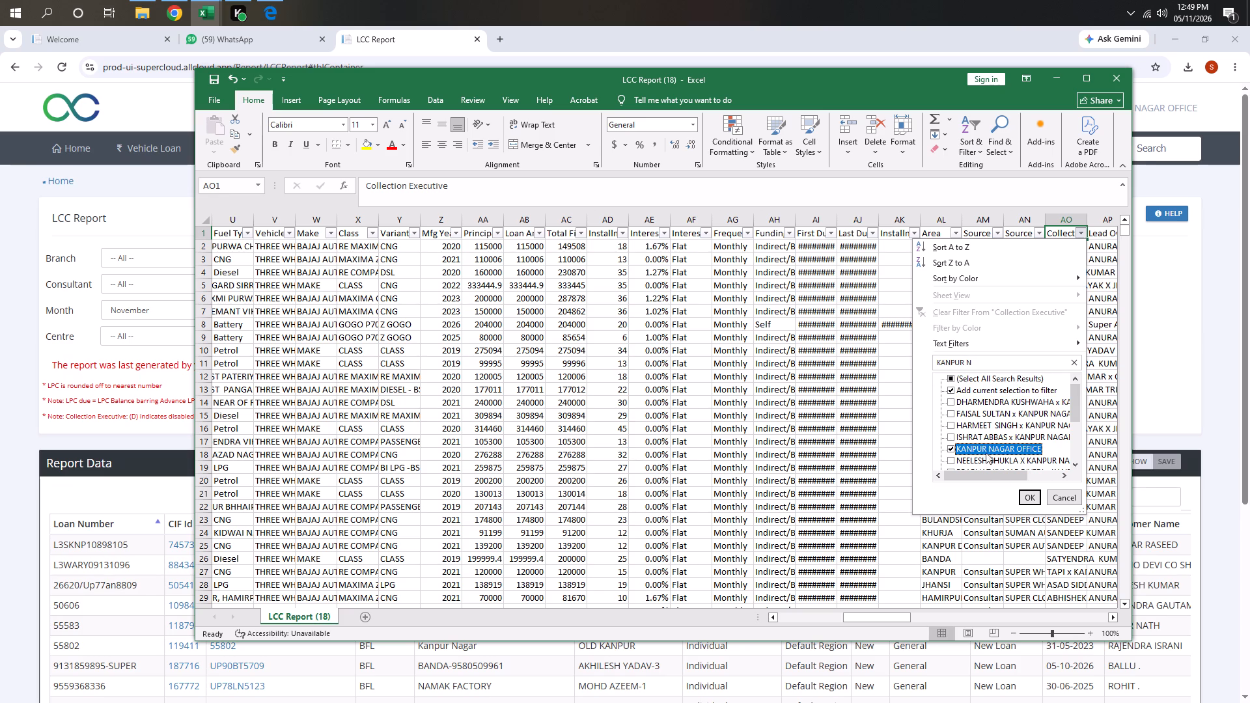
left_click(1031, 499)
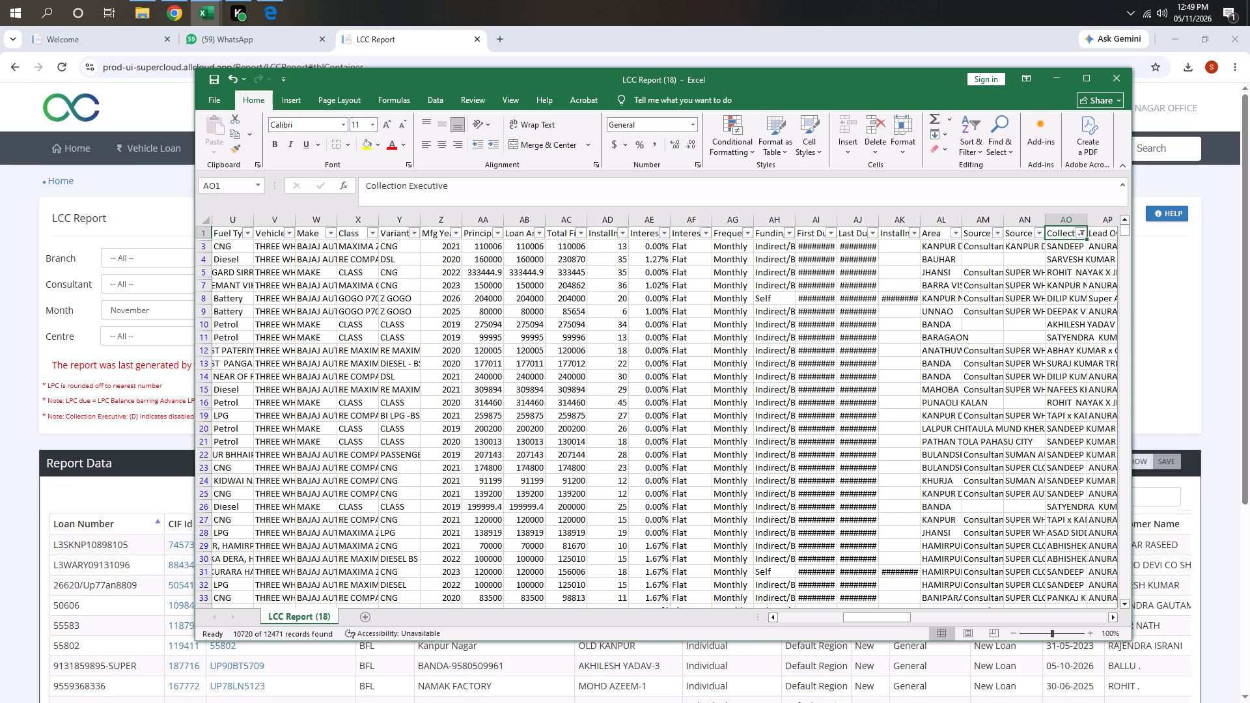
Examine the filtered report rows across the branch, centre, loan date and customer name columns.
left_click(393, 221)
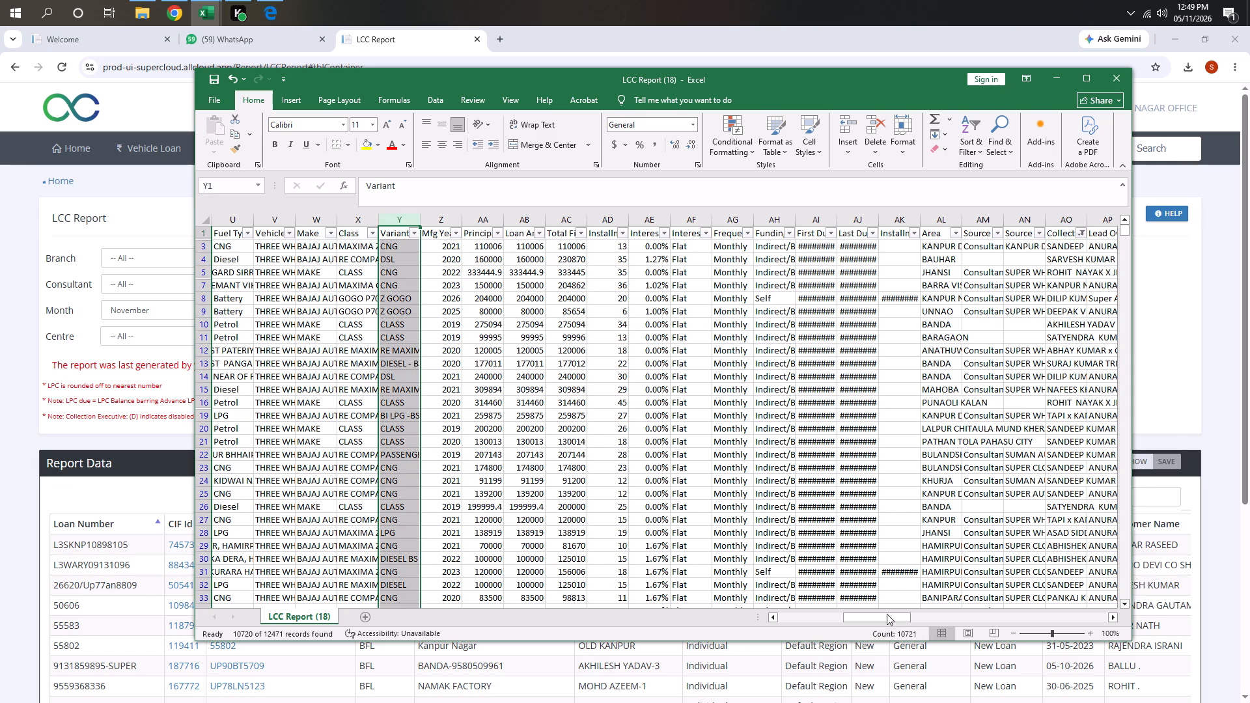
left_click_drag(871, 615, 730, 618)
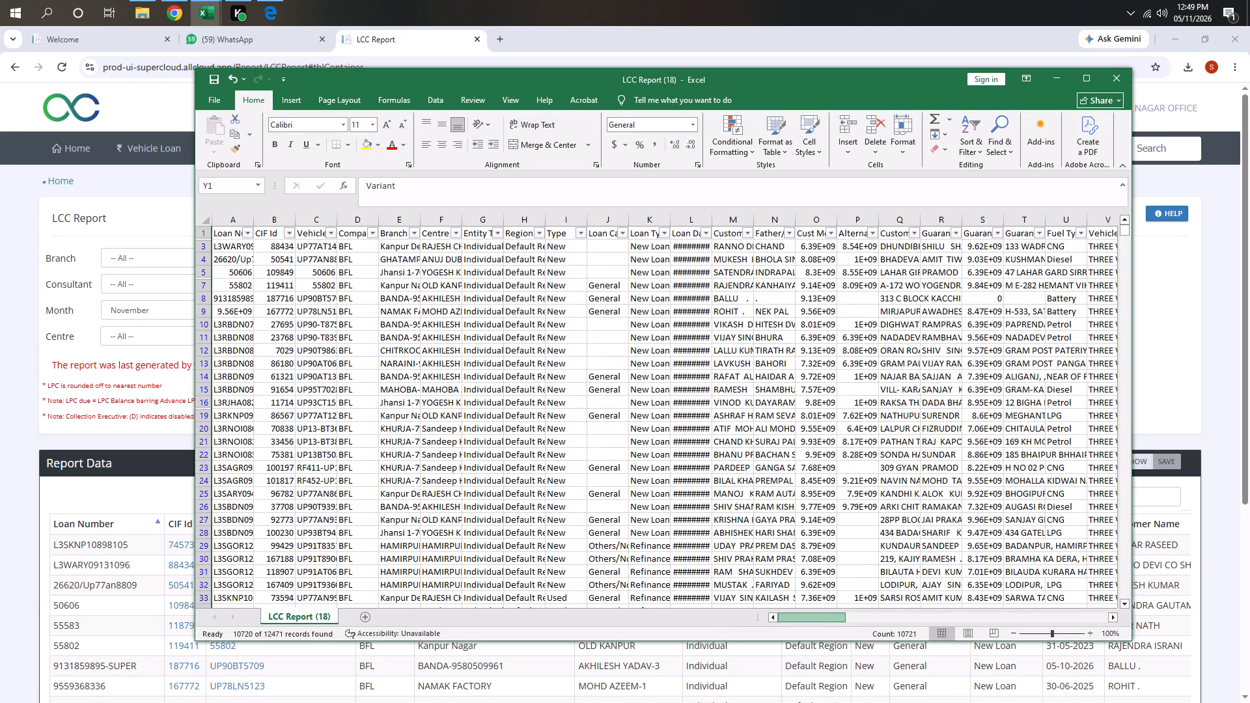
left_click(402, 223)
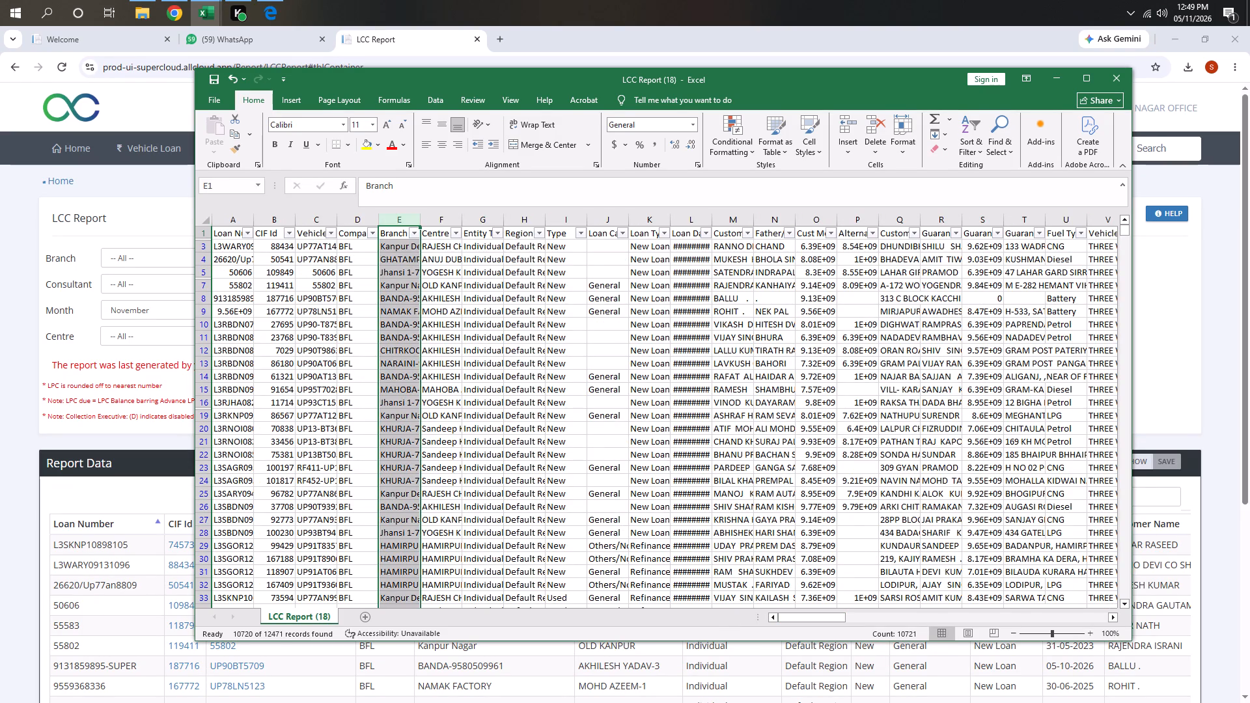
left_click(450, 249)
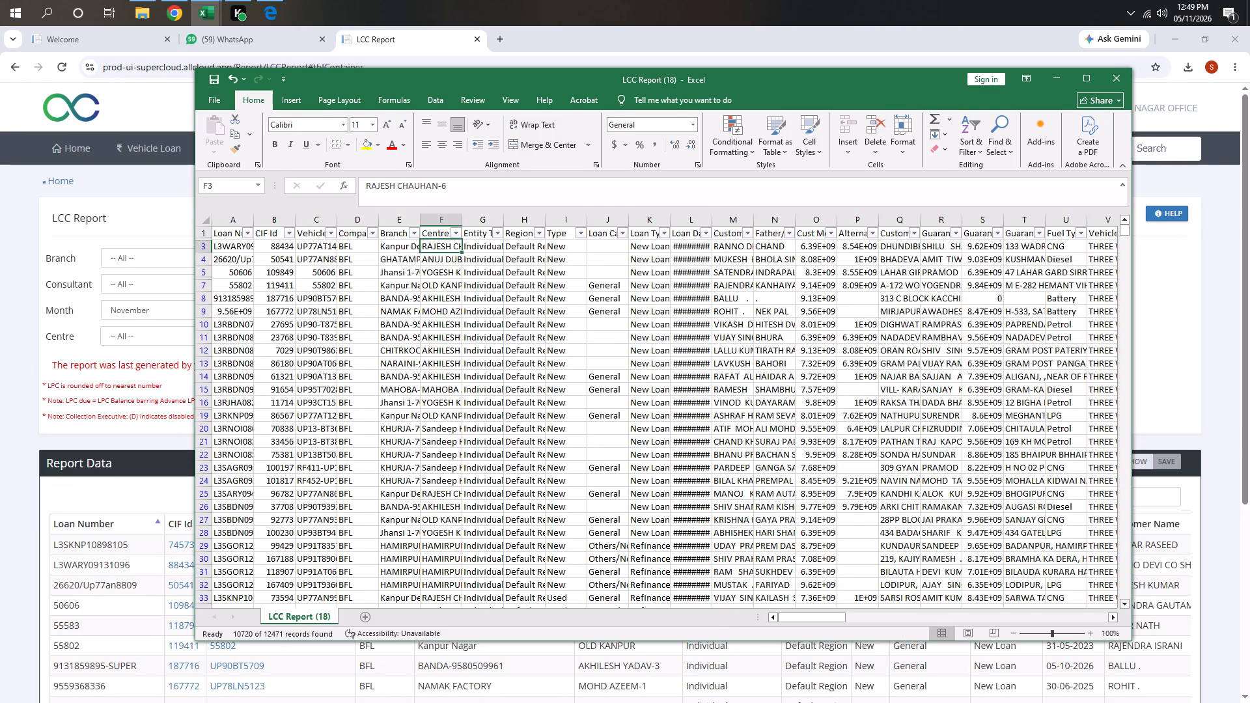
key("Right")
key("Right")
key("Right")
key("Right")
key("Right")
key("Right")
key("Right")
key("Left")
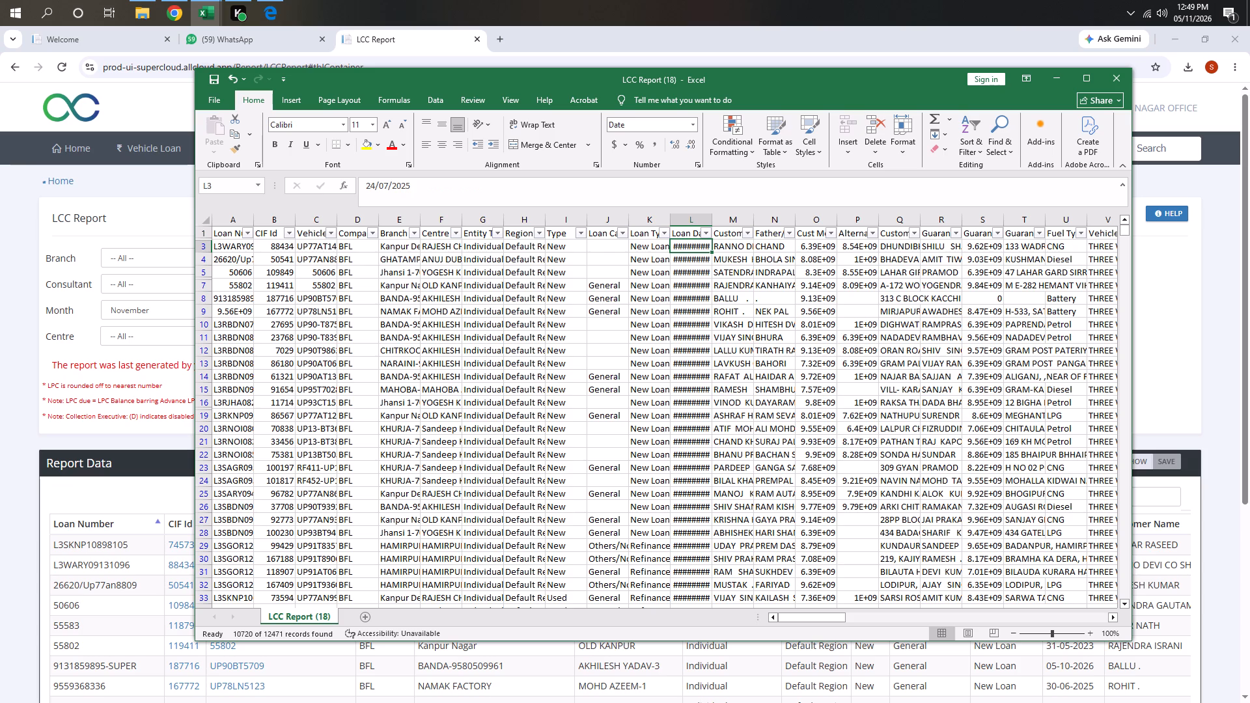
key("Right")
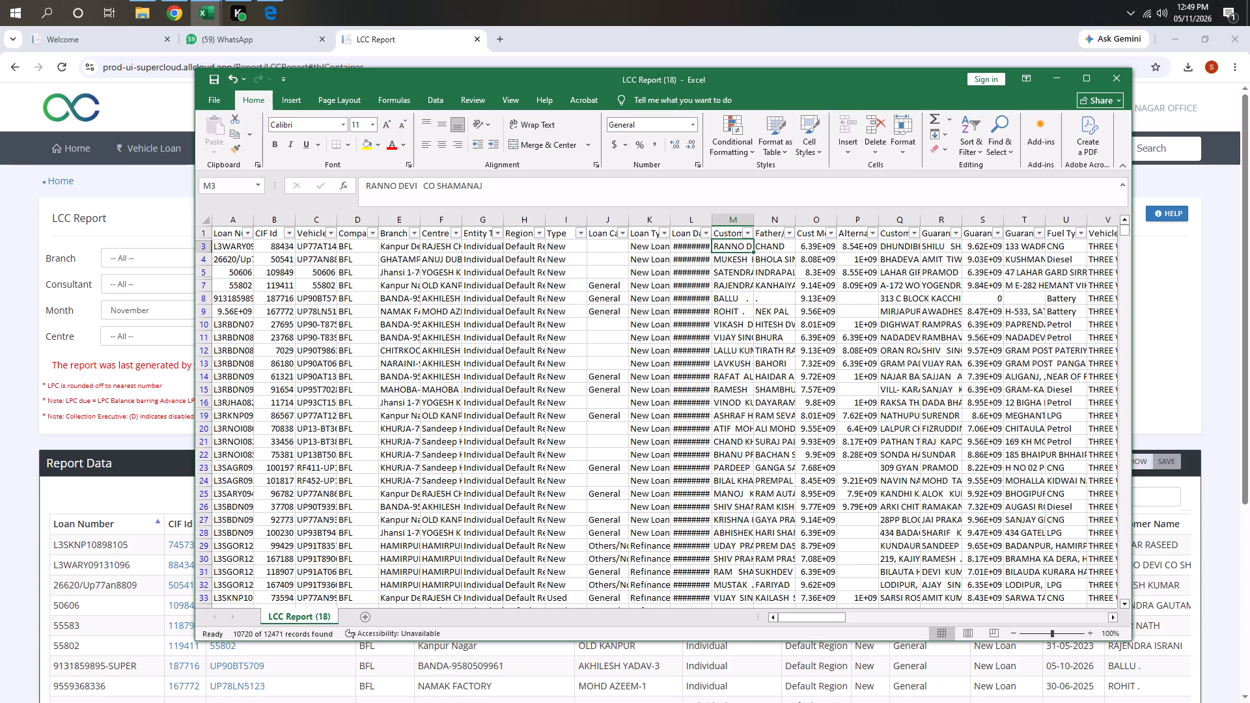
key("ctrl+shift+Down")
key("ctrl+Up")
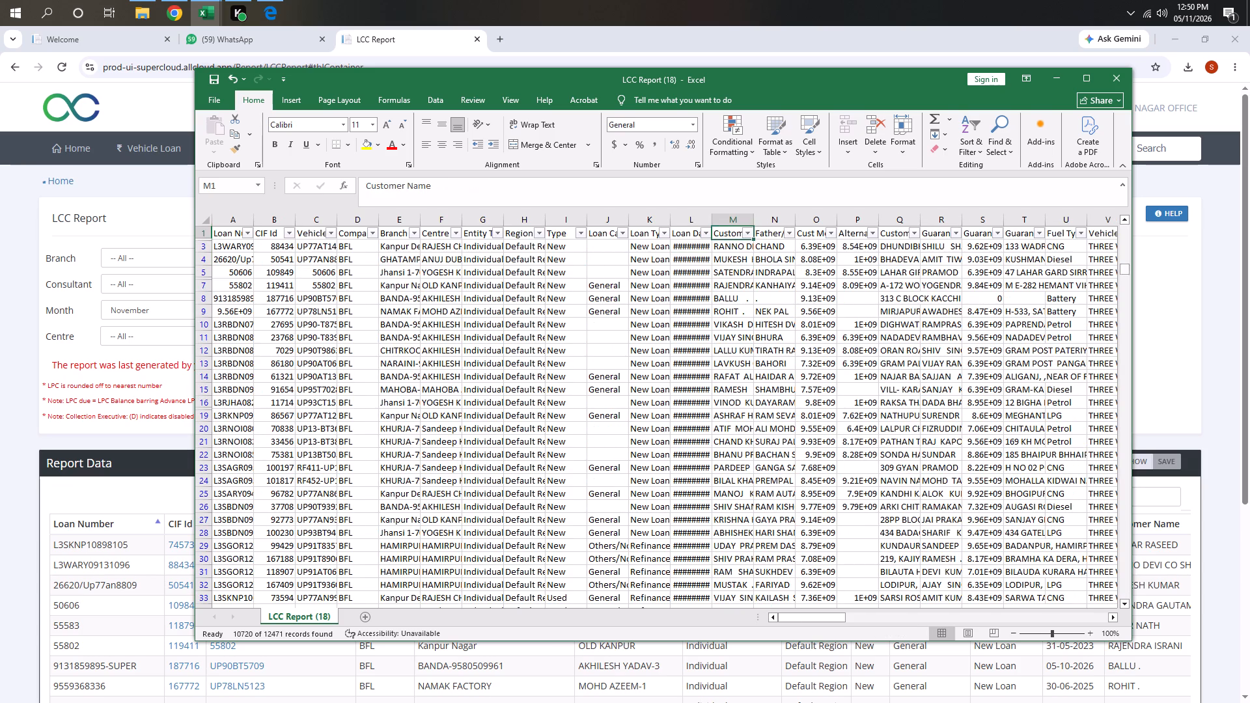
Reopen the Collection Executive filter in the header row and untick every name in its list.
key("Right")
key("Right")
key("Right")
key("Right")
key("Right")
key("Right")
key("Right")
key("Right")
key("Right")
key("Right")
key("Right")
key("Right")
key("Right")
key("Right")
key("Right")
key("Right")
key("Right")
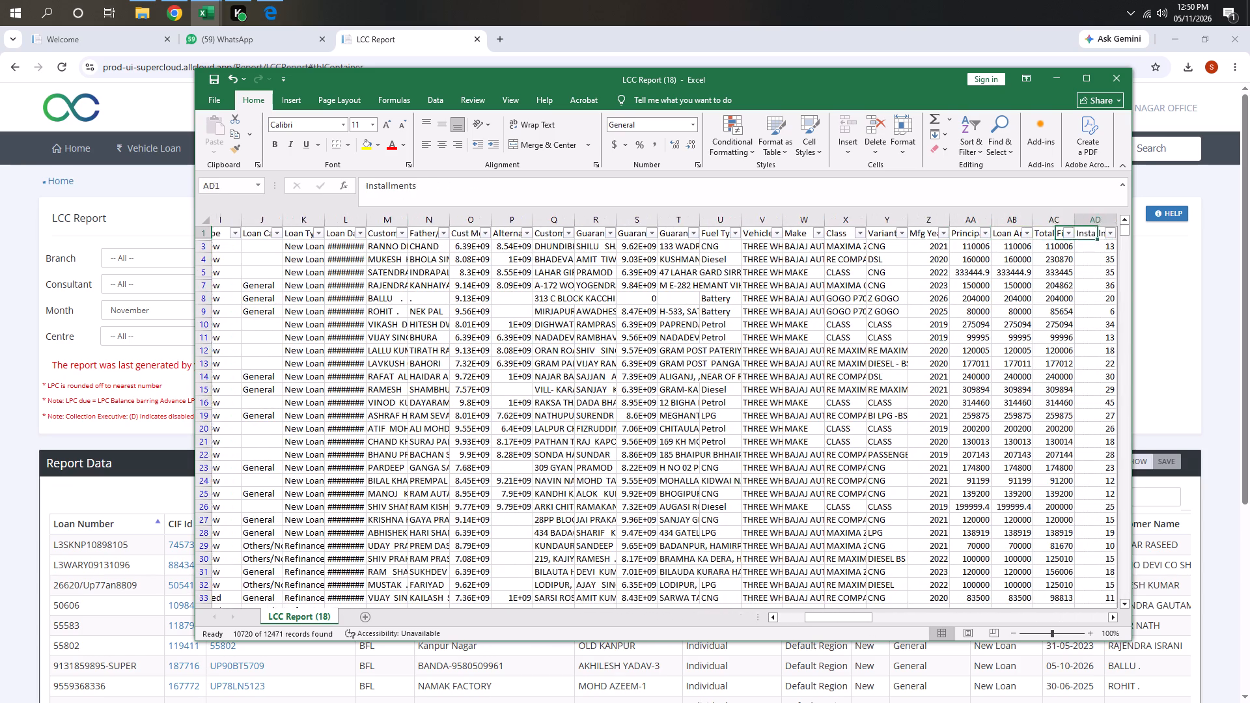
key("Right")
key("Right")
key("Right")
key("Right")
key("Right")
key("Right")
key("Right")
key("Right")
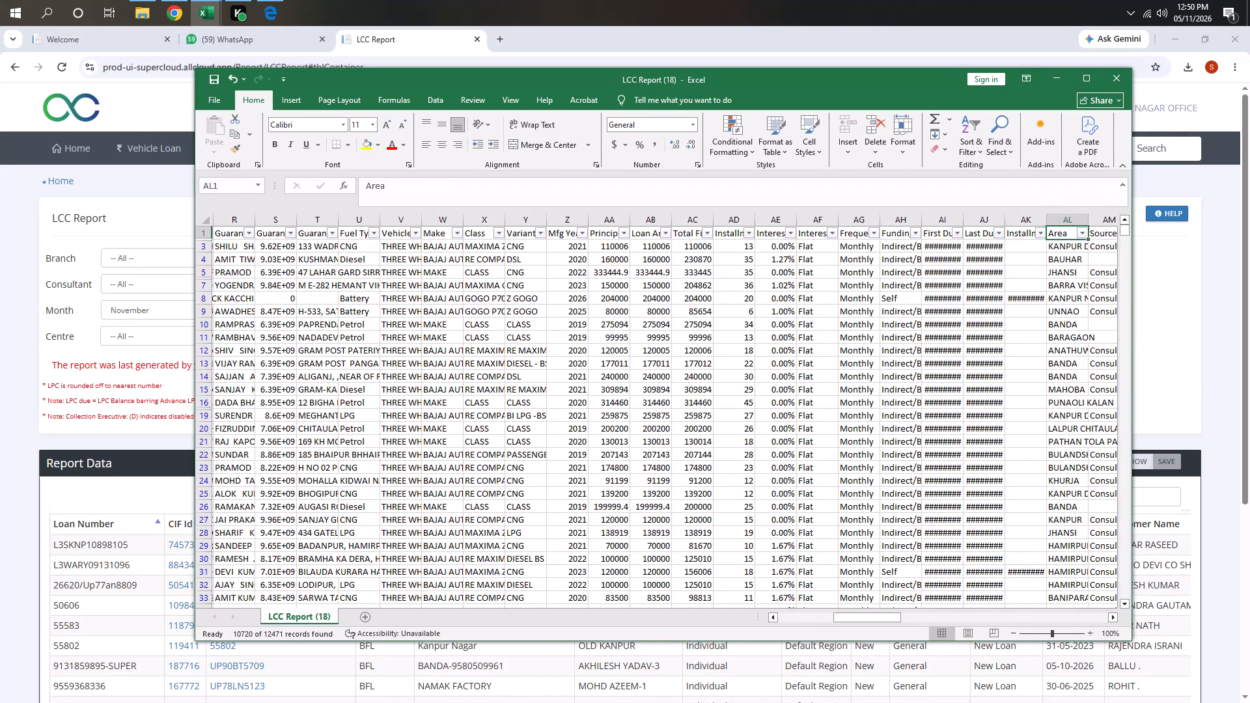
key("Right")
key("Right")
key("Right")
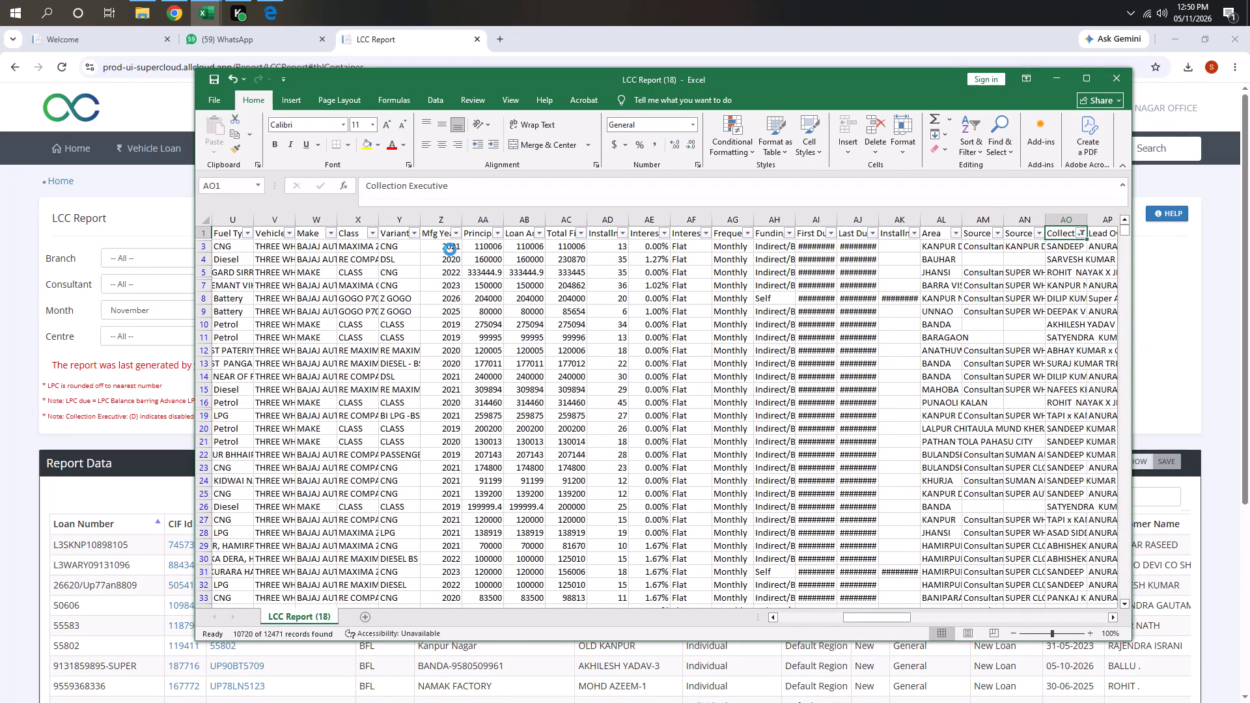
key("alt+Down")
key("Down")
key("Down")
key("Down")
key("Down")
key("Down")
key("Down")
key("Down")
key("Escape")
key("alt+Down")
key("Down")
key("Down")
key("Down")
key("Down")
key("Down")
key("Down")
key("Down")
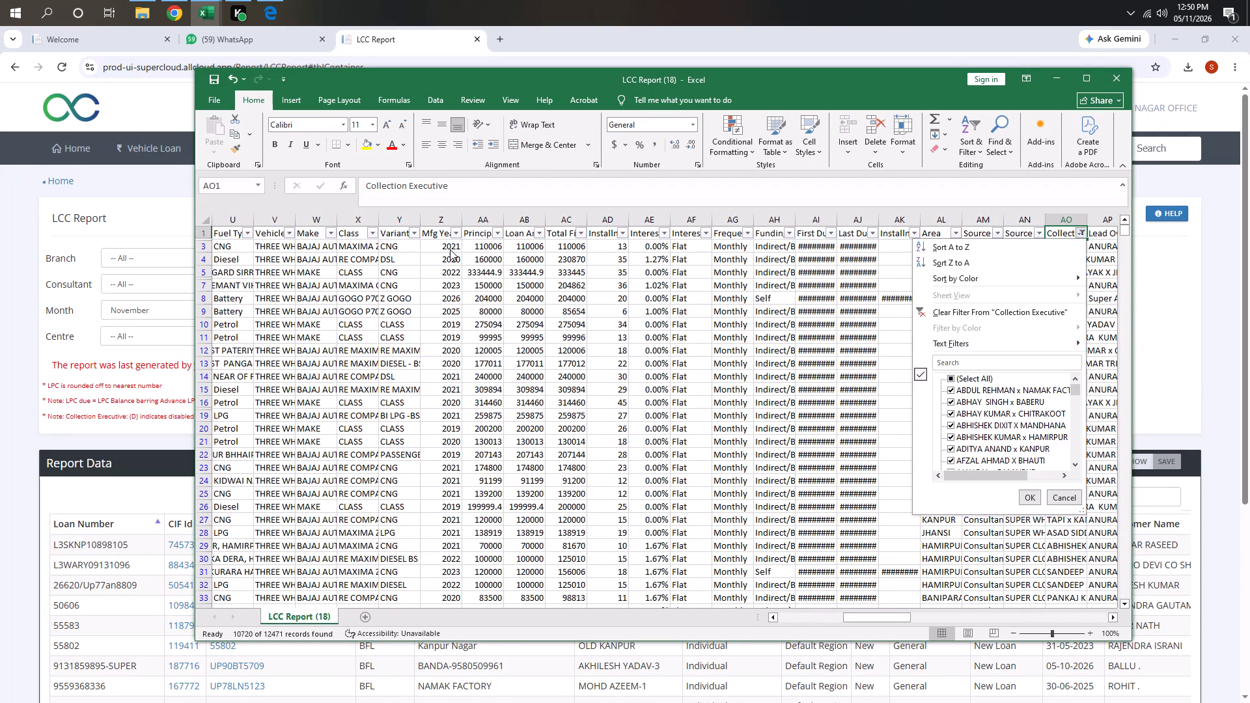
key("Down")
key("Down")
key("space")
key("Down")
key("Down")
key("Down")
key("Down")
key("Down")
key("Down")
key("Down")
key("Down")
key("Down")
key("Down")
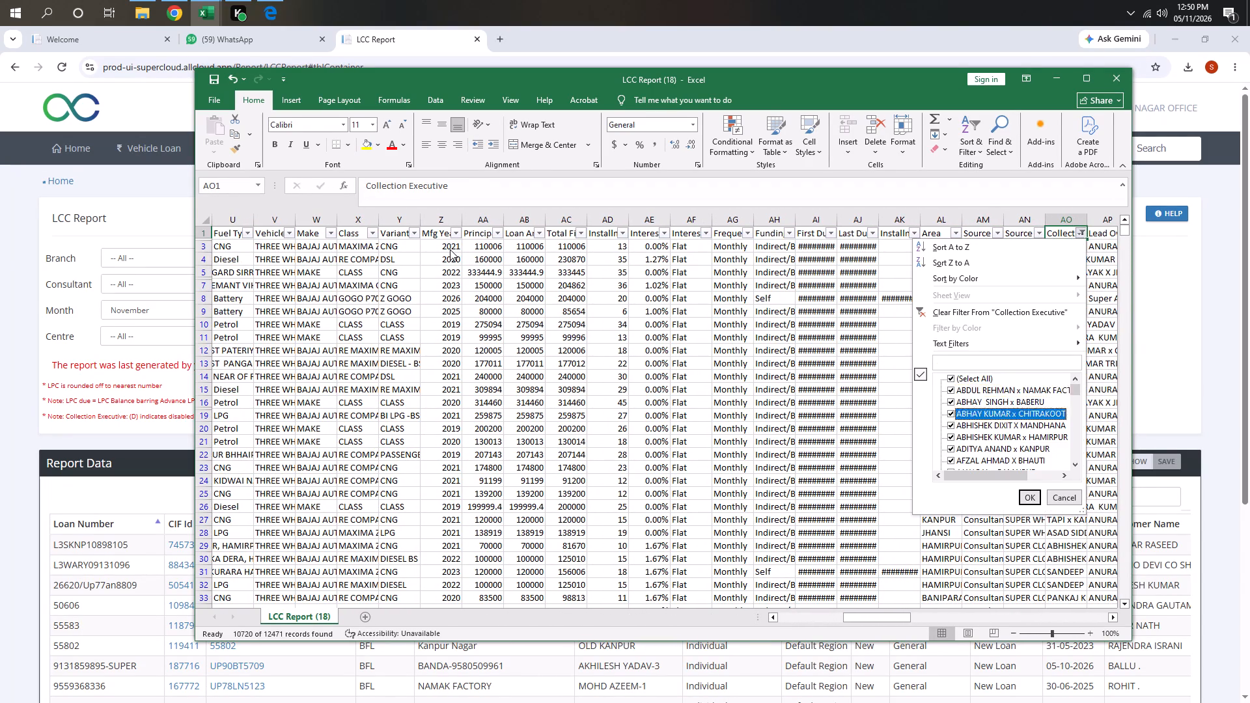
key("Up")
key("Up")
key("Up")
key("Up")
key("Up")
key("Up")
key("Up")
key("Up")
key("Up")
key("Up")
key("Up")
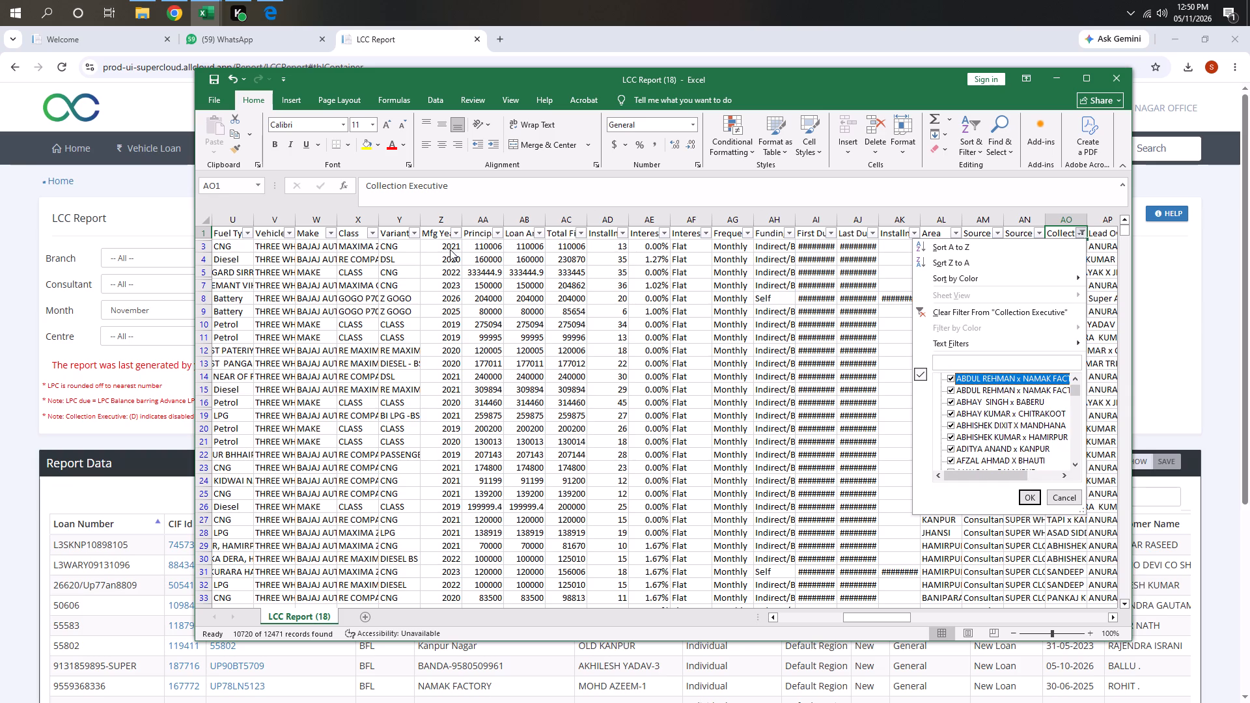
key("Down")
key("space")
Tick only KANPUR NAGAR OFFICE in the Collection Executive filter list and apply the filter.
key("Down")
key("Down")
key("Down")
key("Down")
key("Down")
key("Down")
key("Down")
key("Down")
key("Down")
key("Down")
key("Down")
key("Down")
key("Down")
key("Down")
key("Down")
key("Down")
key("Down")
key("Down")
key("Down")
key("Down")
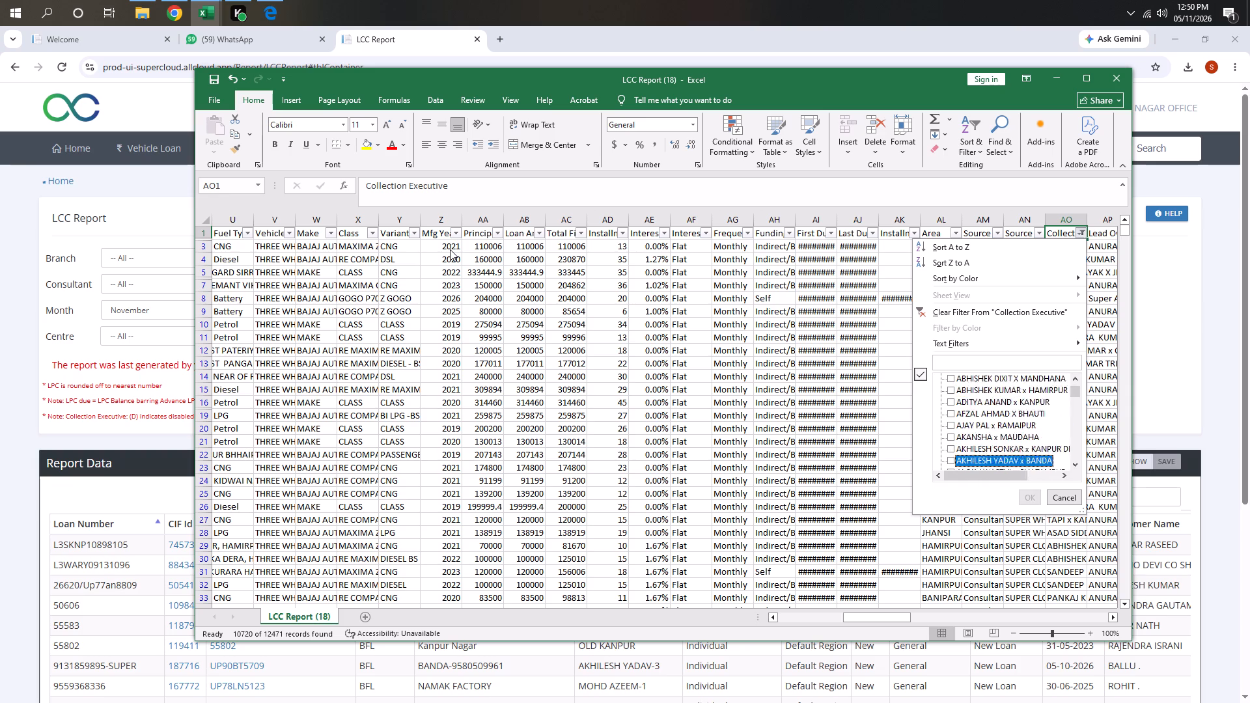
key("Up")
key("Down")
key("Down")
key("Down")
key("Down")
key("Down")
key("Down")
key("Down")
key("Down")
key("Down")
key("Down")
key("Down")
key("Down")
key("Down")
key("Down")
key("Down")
key("Down")
key("Down")
key("Down")
key("Down")
key("Down")
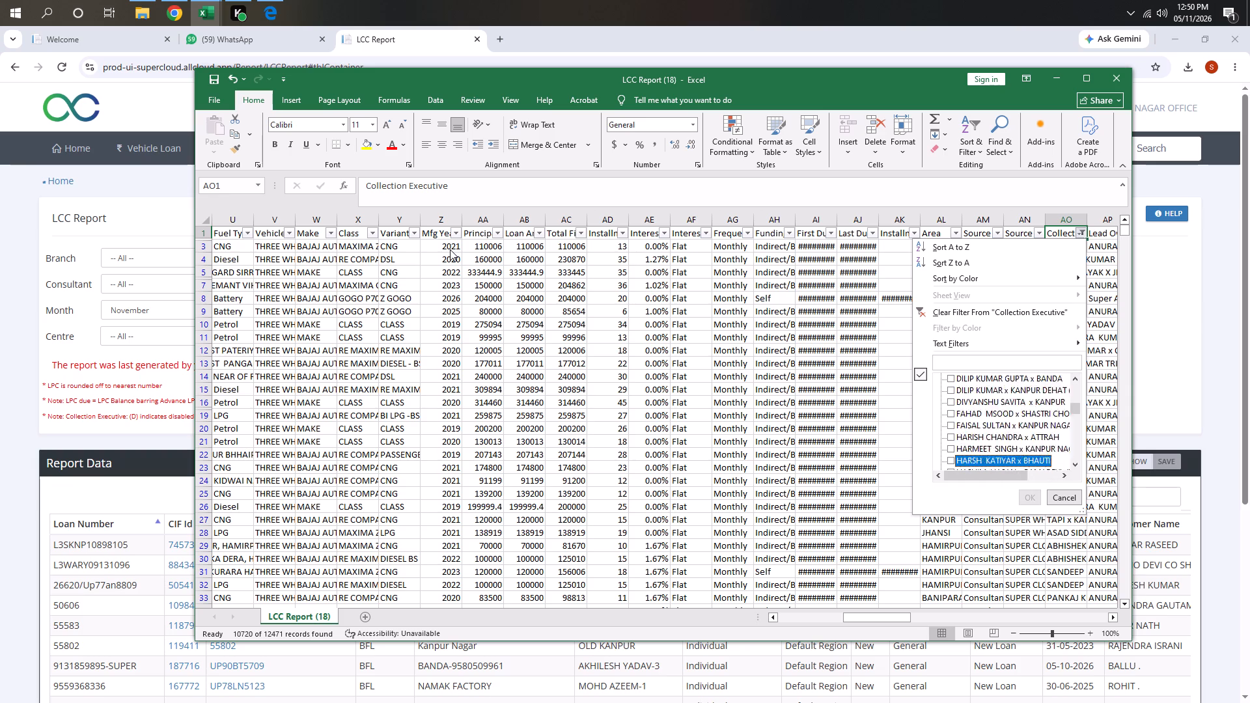
key("Down")
key("Up")
key("space")
key("Return")
Select all filtered entries in the Area column to check their count.
key("Left")
key("Left")
key("Left")
key("Down")
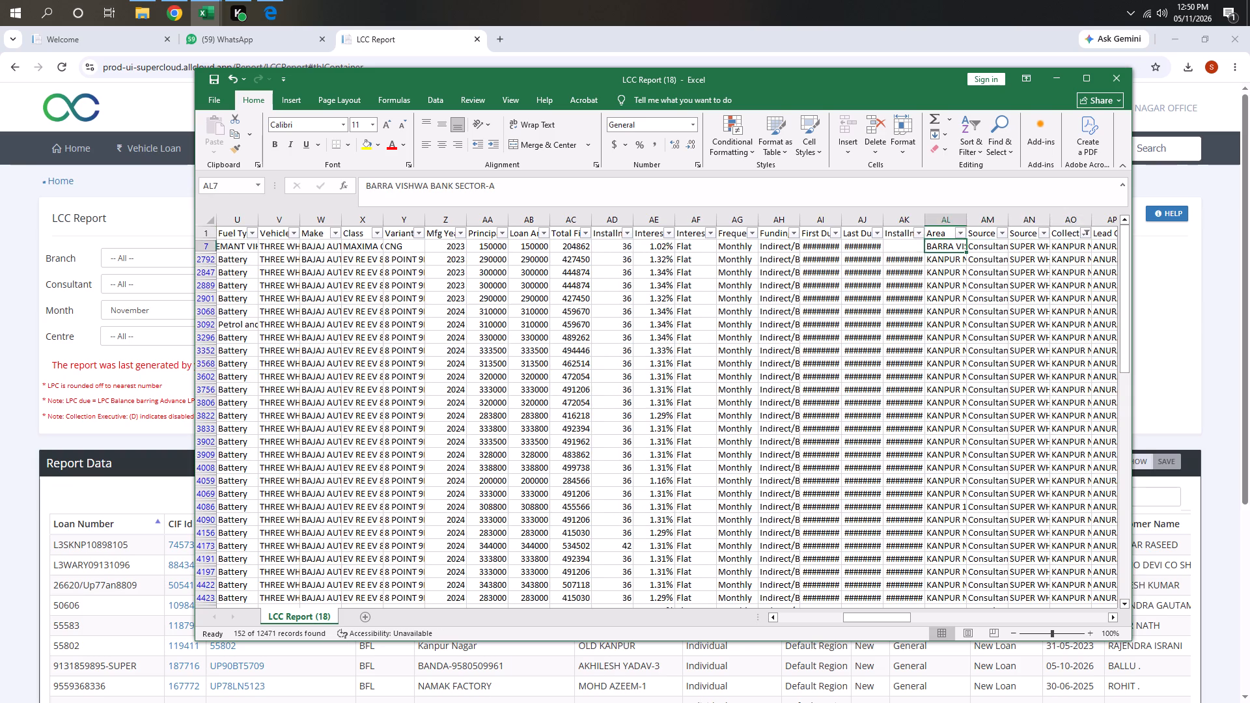
key("ctrl+shift+Down")
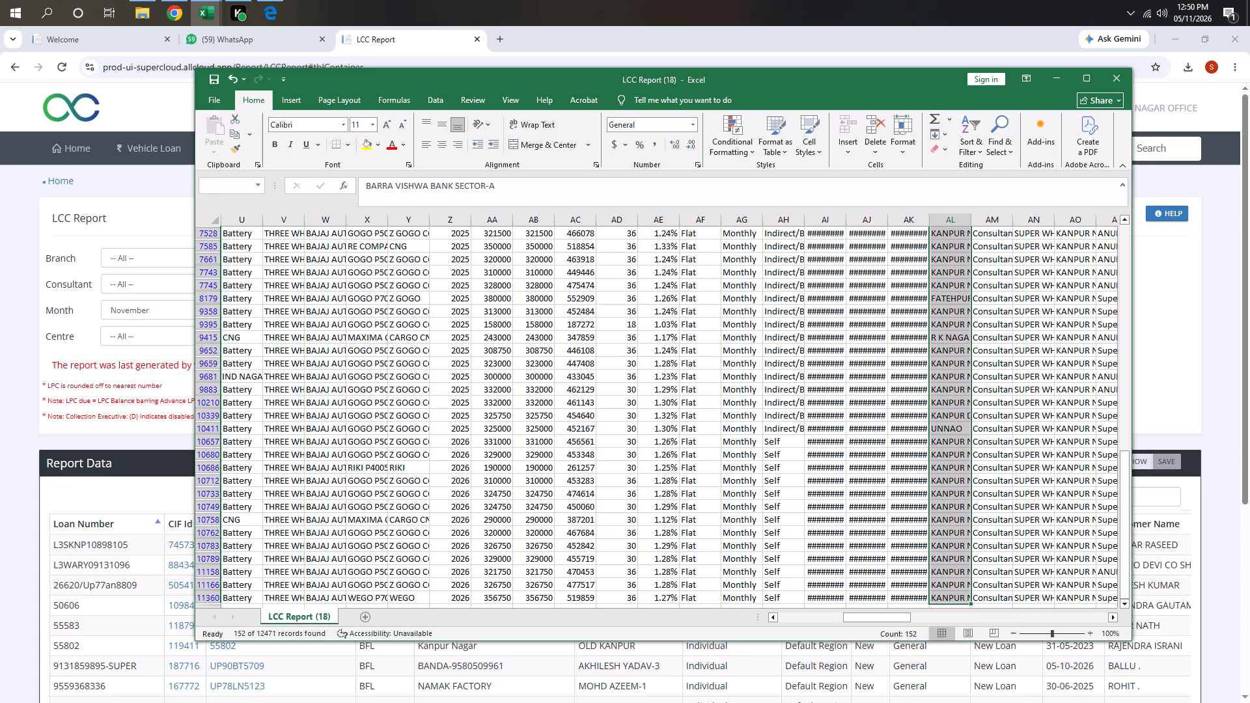
Select all filtered entries in the Branch column, from the first filtered row to the last, to check their count.
key("ctrl+Up")
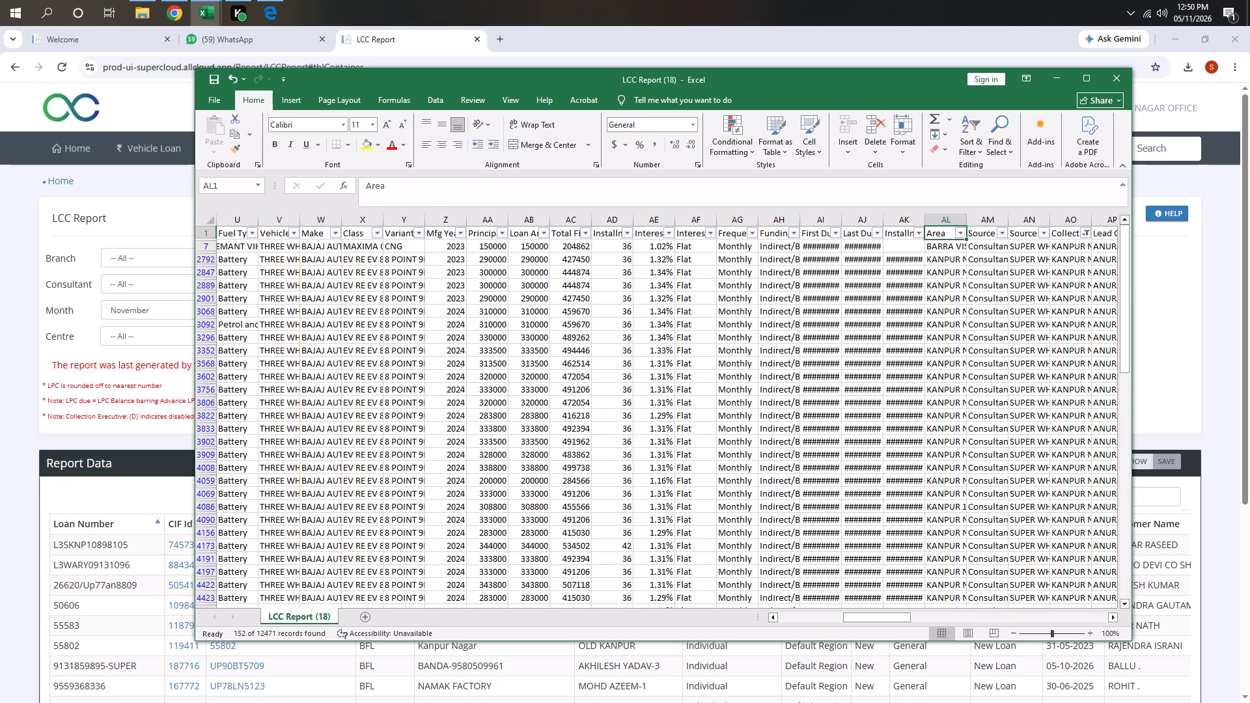
key("ctrl+Left")
key("ctrl+Left")
key("Right")
key("Down")
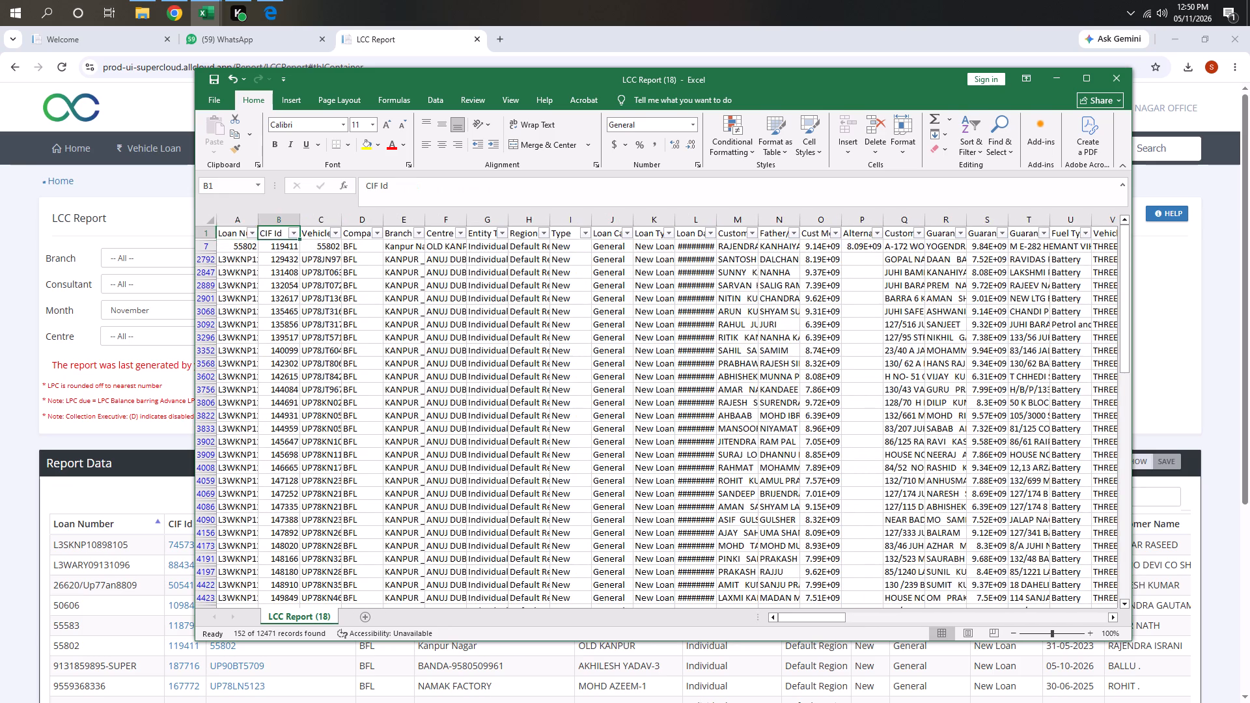
key("Right")
key("Right")
key("Right")
key("ctrl+shift+Down")
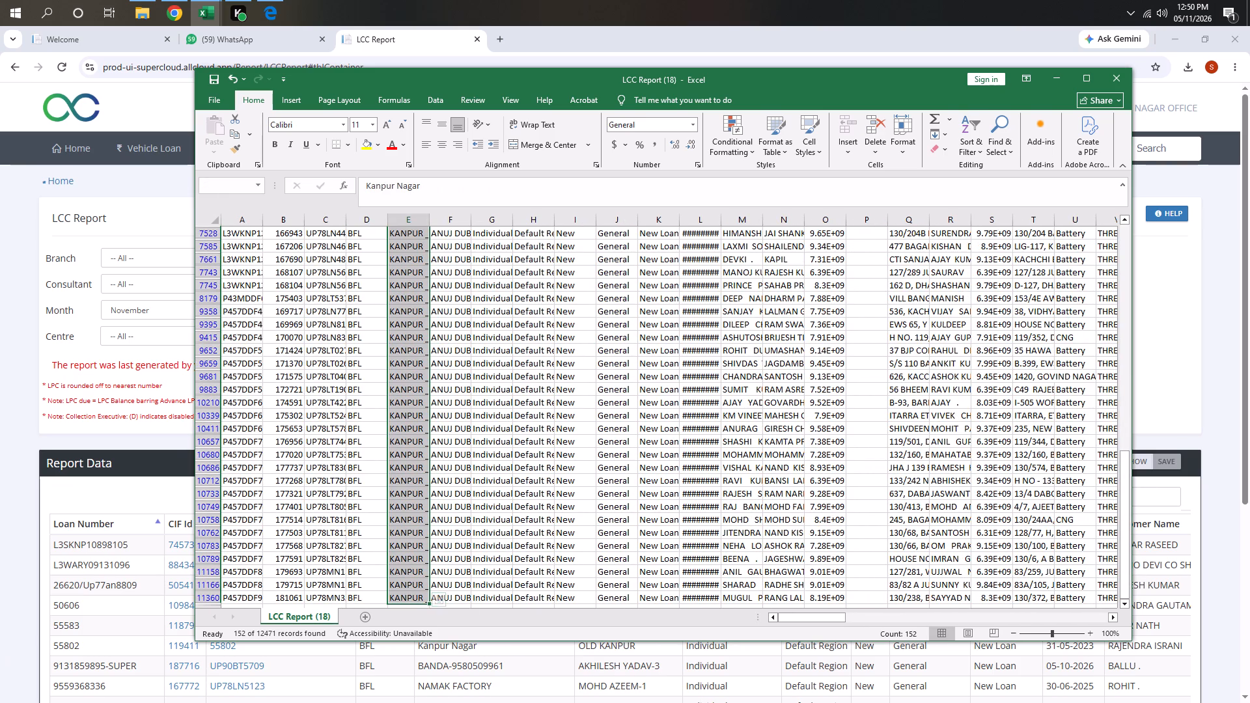
Close the LCC Report (18) workbook without saving its changes.
left_click(1120, 72)
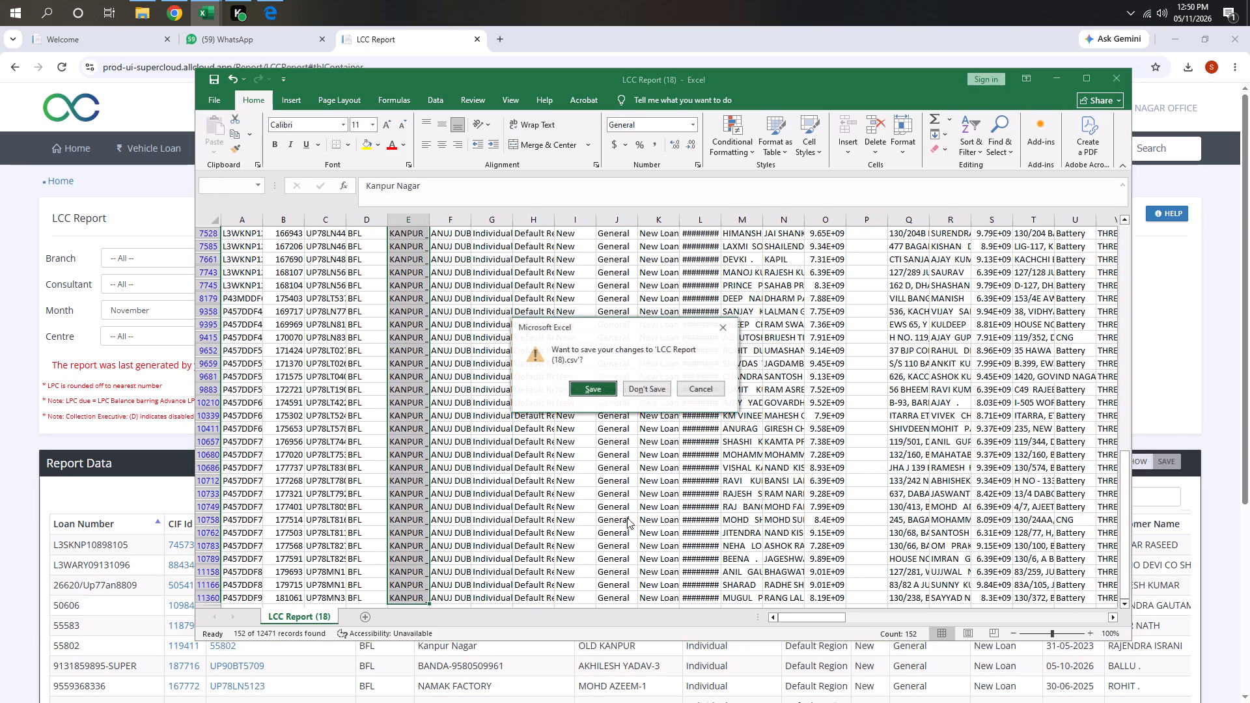
left_click(642, 393)
Review the November 2026 ledger entries on the KANPUR NEW # 1 sheet down to the 04/11/2026 rows.
scroll(427, 411, "down", 2)
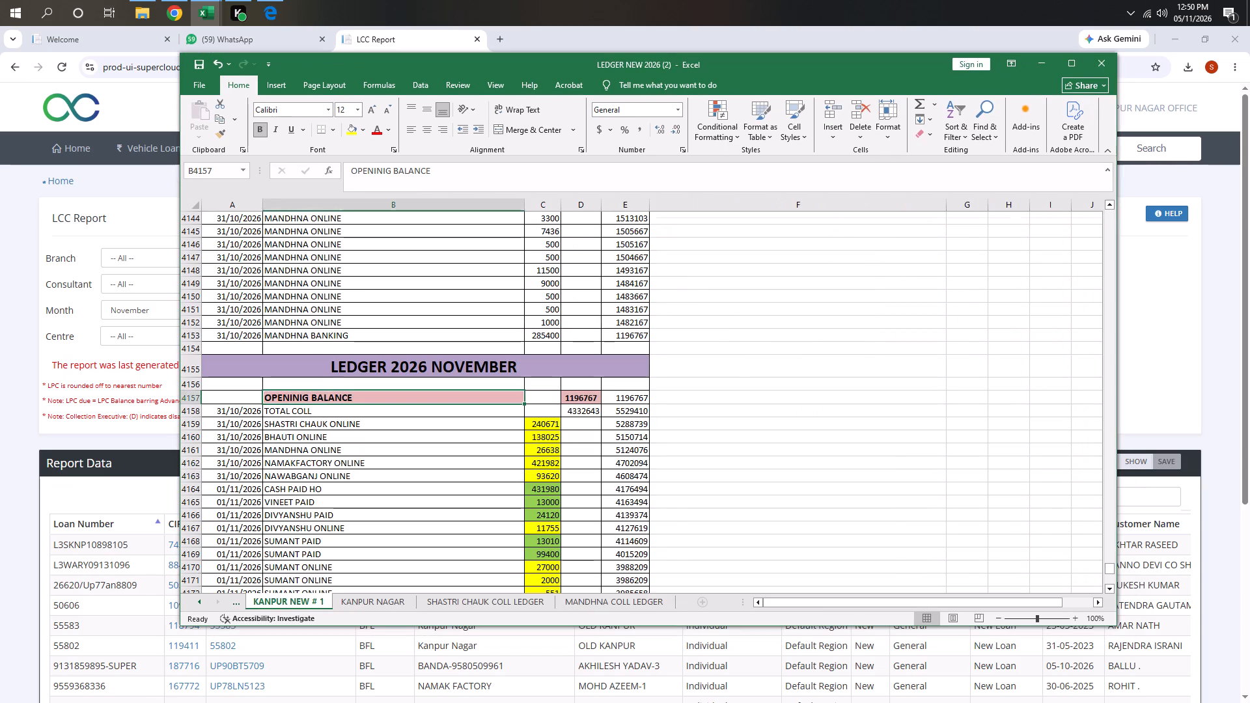
scroll(428, 419, "down", 20)
scroll(428, 419, "down", 13)
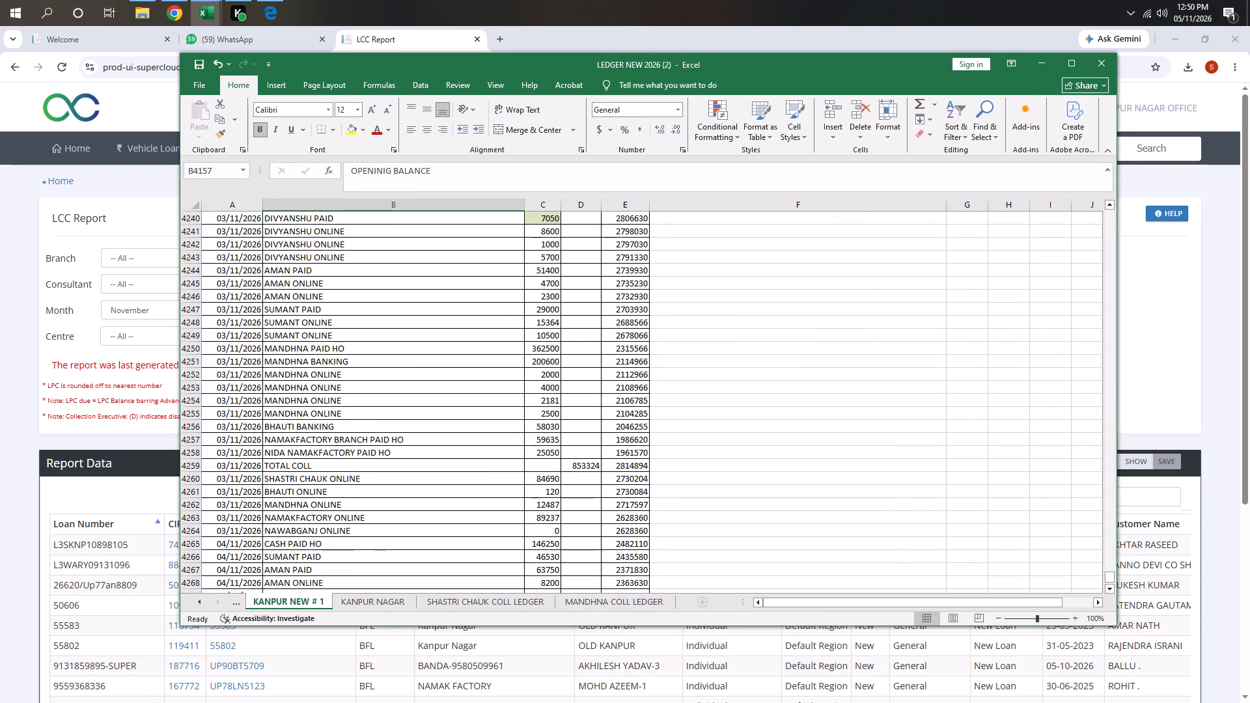
scroll(432, 424, "down", 1)
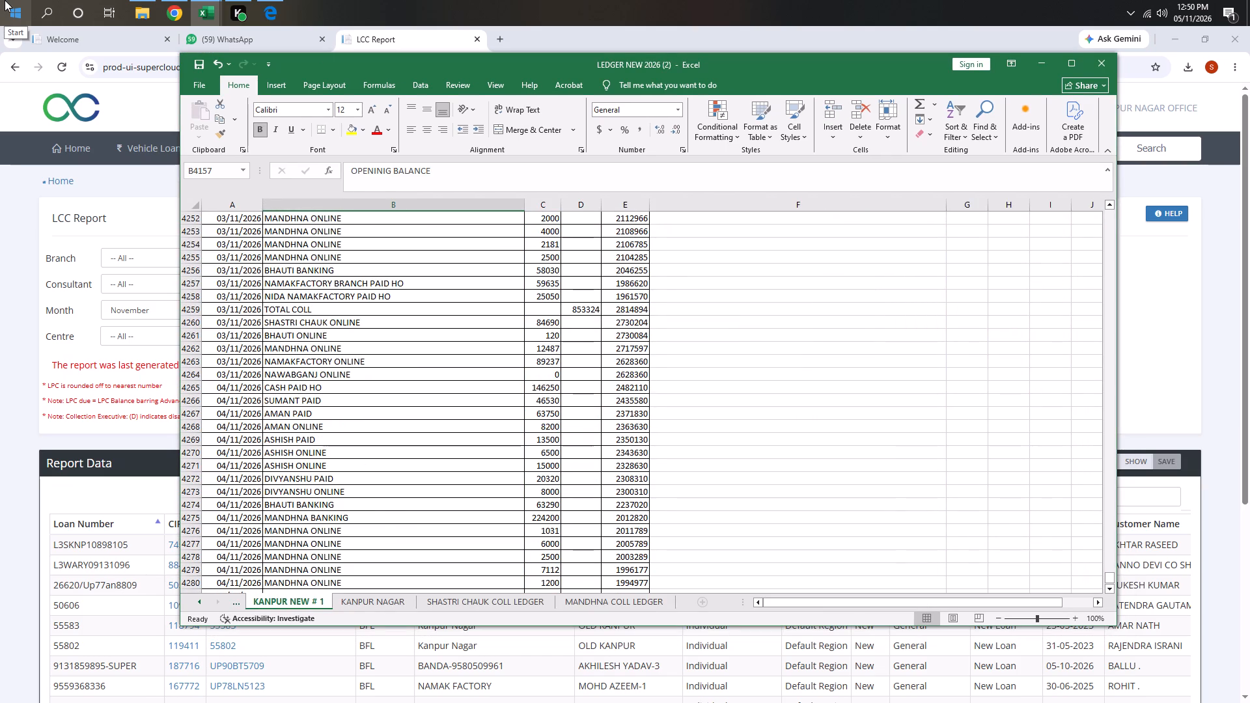
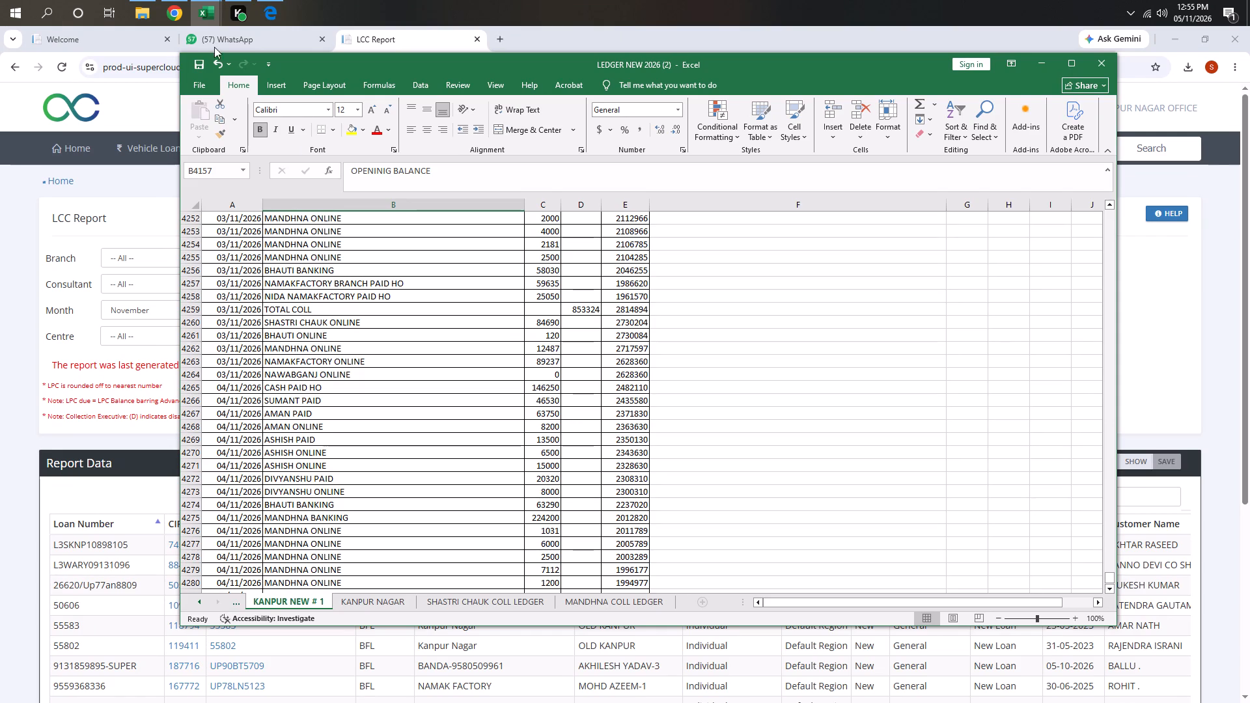
Switch from the ledger workbook to the Chrome window showing the LCC Report page.
left_click(162, 14)
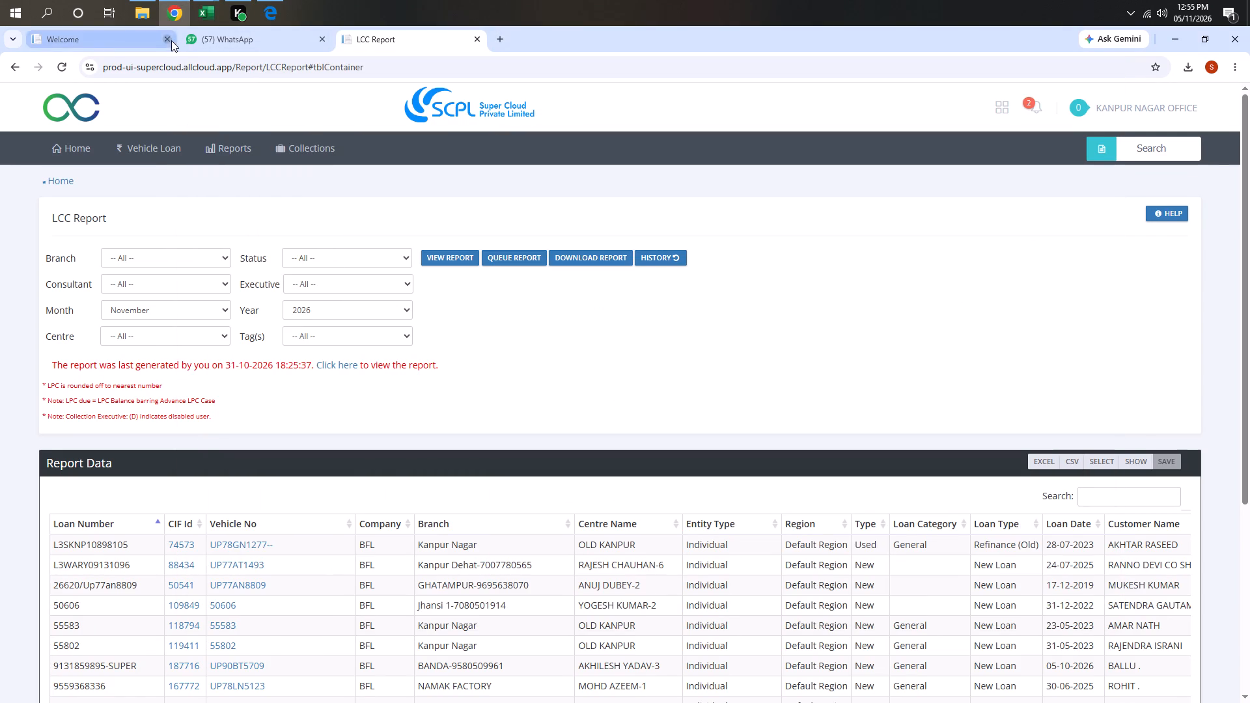
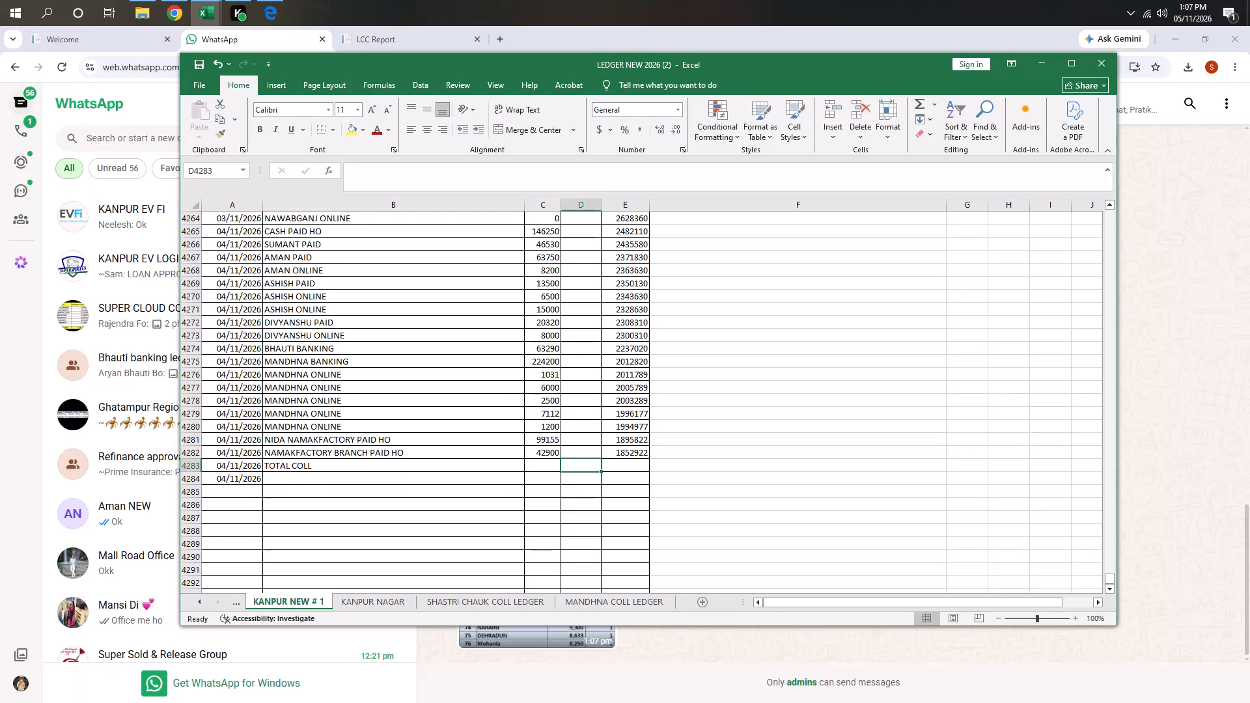
Enter 884634 in column D of the 04/11/2026 TOTAL COLL row.
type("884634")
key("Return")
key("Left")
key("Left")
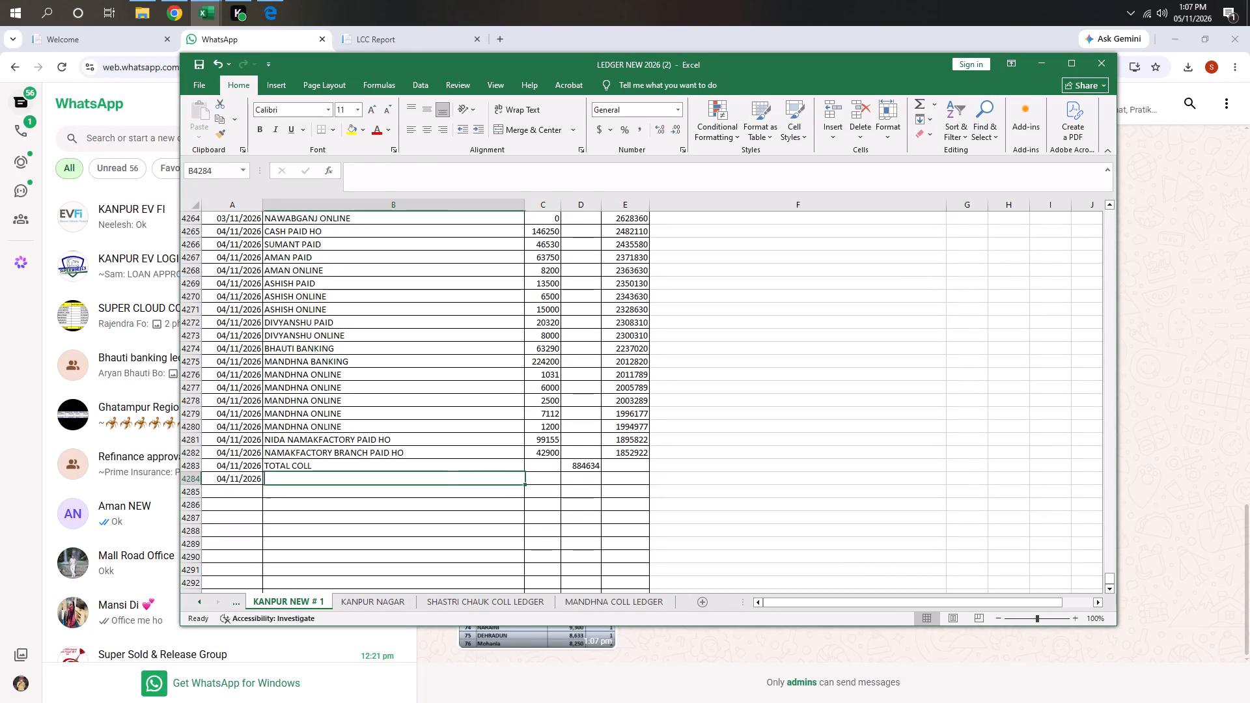
Copy the five 03/11/2026 descriptions from SHASTRI CHAUK ONLINE to NAWABGANJ ONLINE into the rows starting at B4284.
scroll(461, 499, "up", 5)
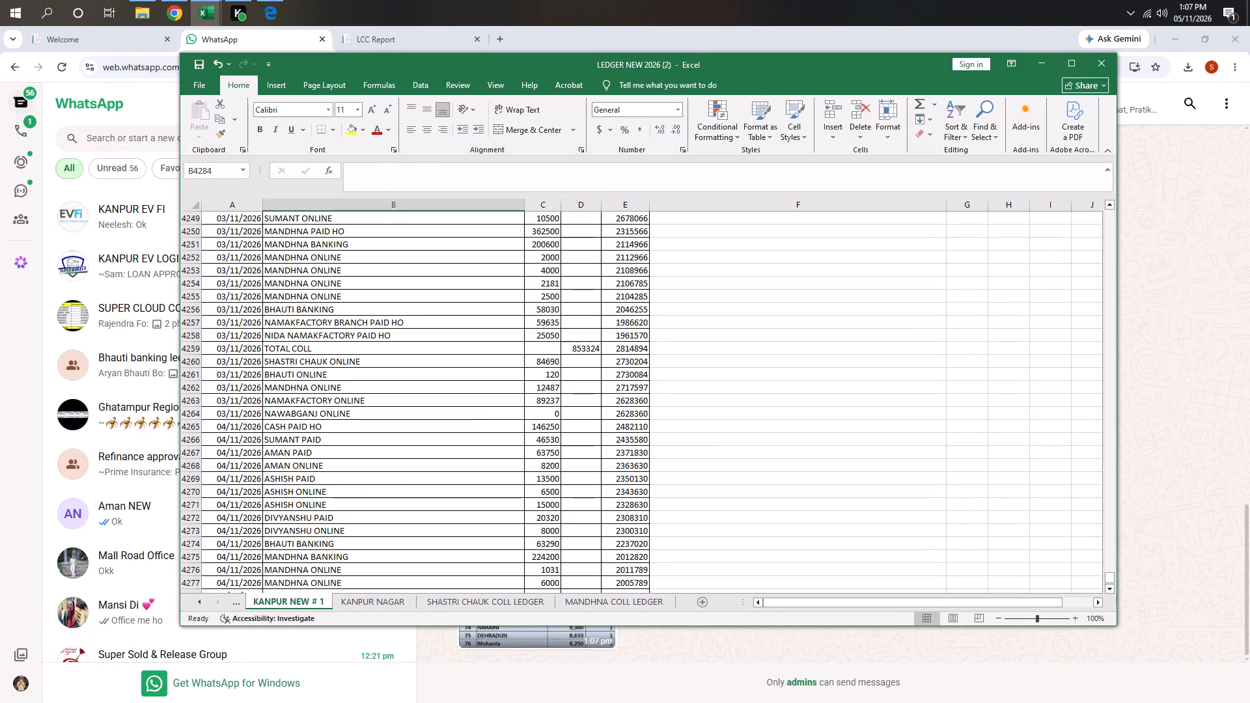
left_click_drag(367, 360, 366, 408)
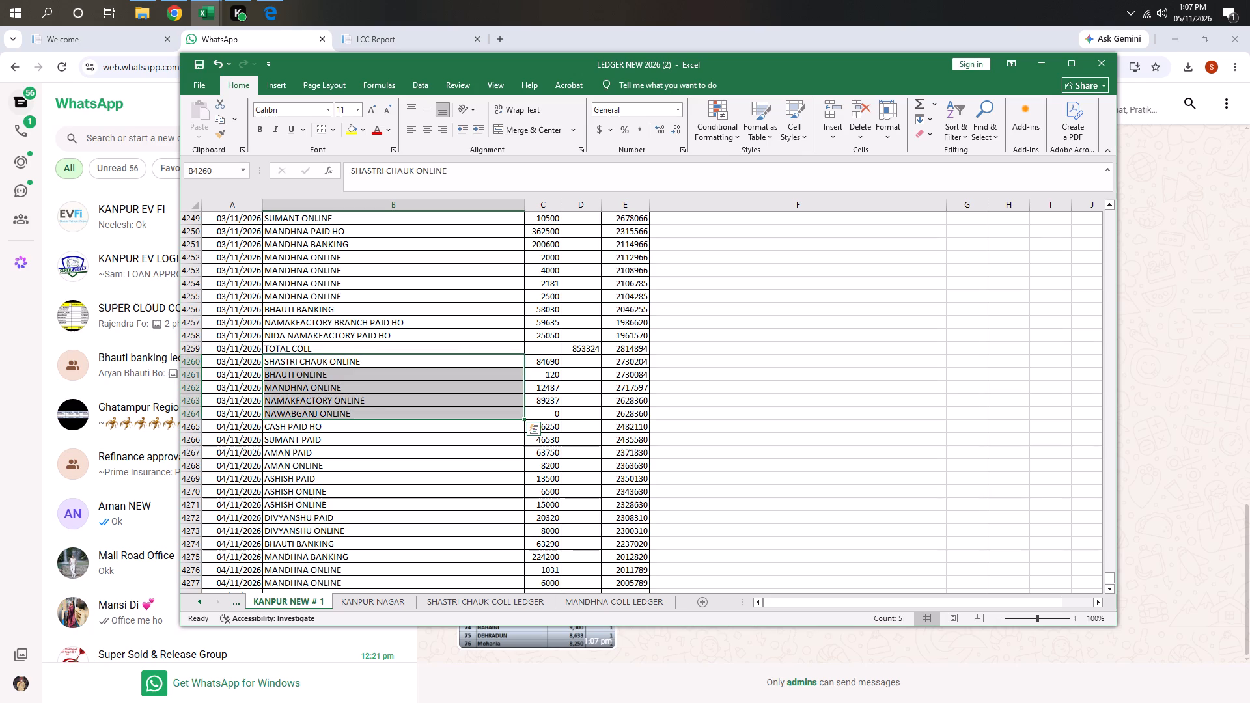
key("ctrl+c")
scroll(416, 428, "down", 7)
left_click(357, 400)
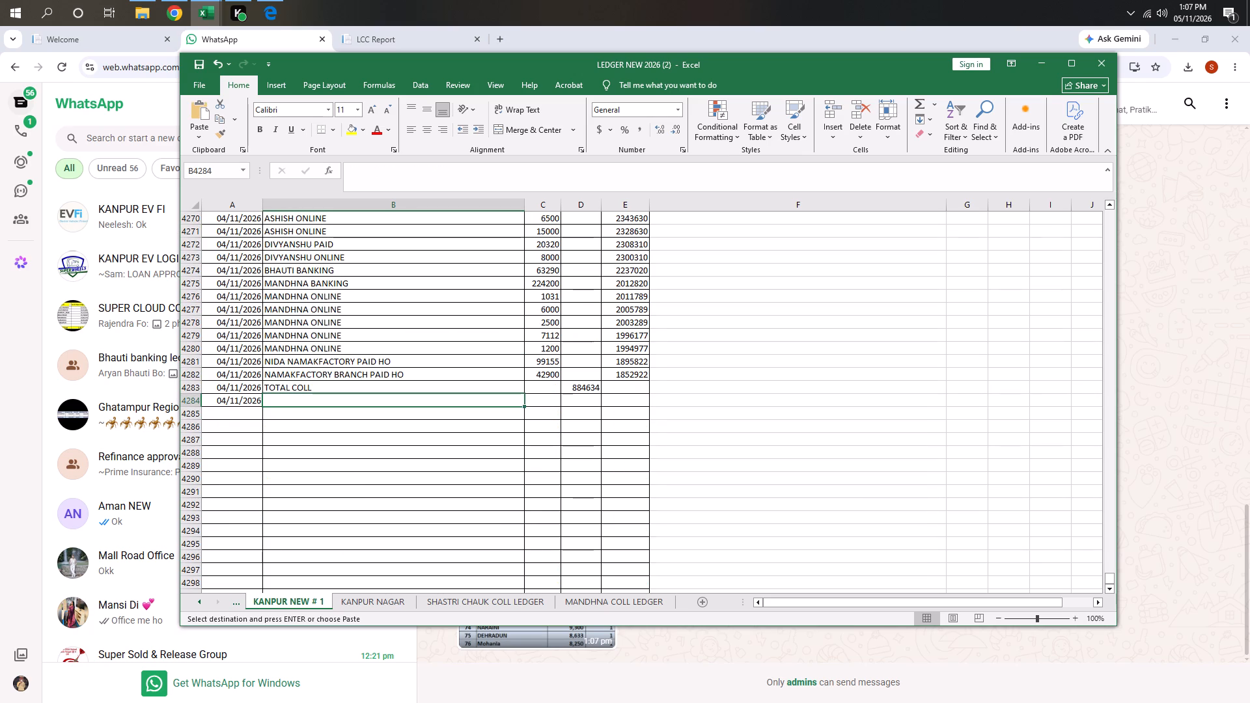
key("ctrl+v")
Enter the column C amounts 75768 for SHASTRI CHAUK ONLINE and 11000 for BHAUTI ONLINE in the newly copied rows.
left_click(542, 404)
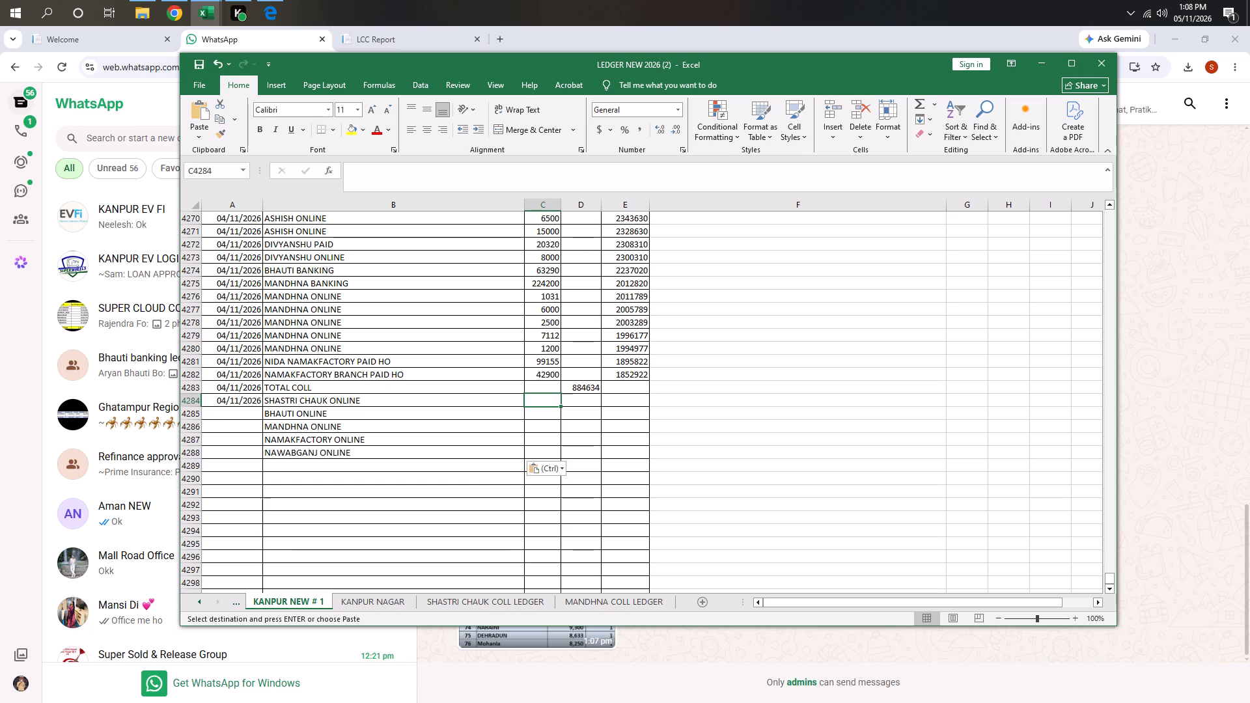
left_click(465, 461)
left_click(527, 420)
left_click(534, 407)
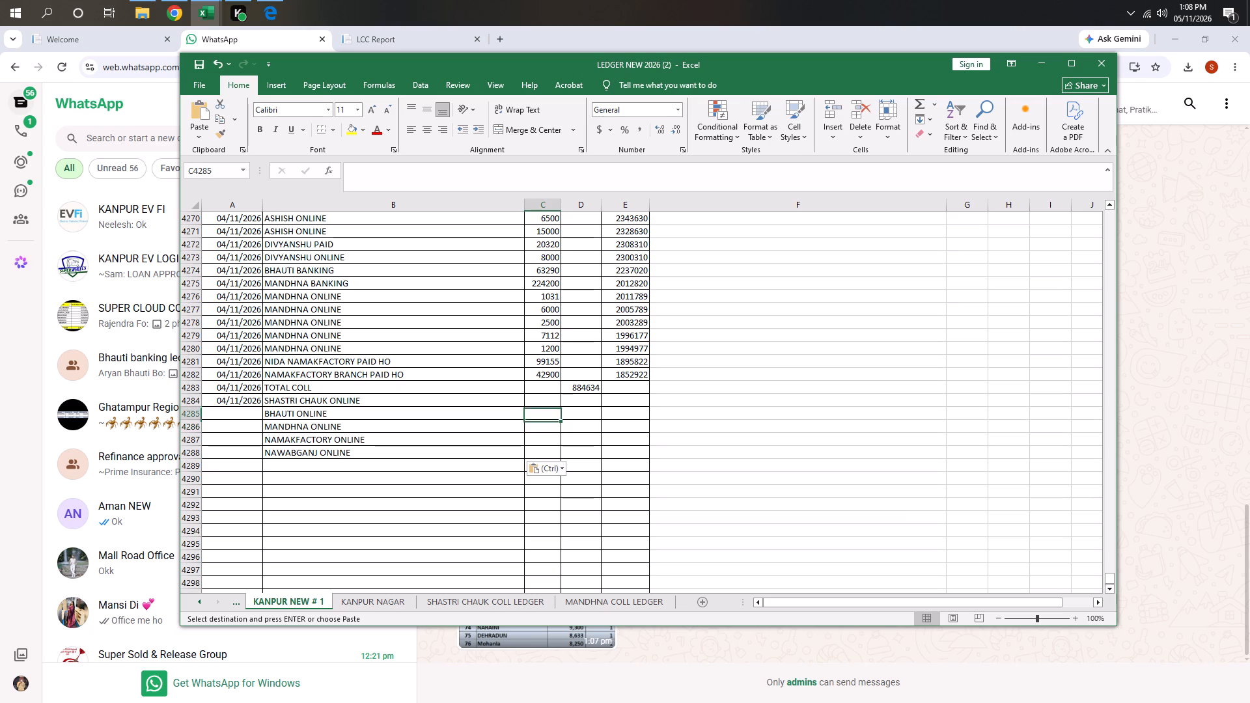
left_click(545, 401)
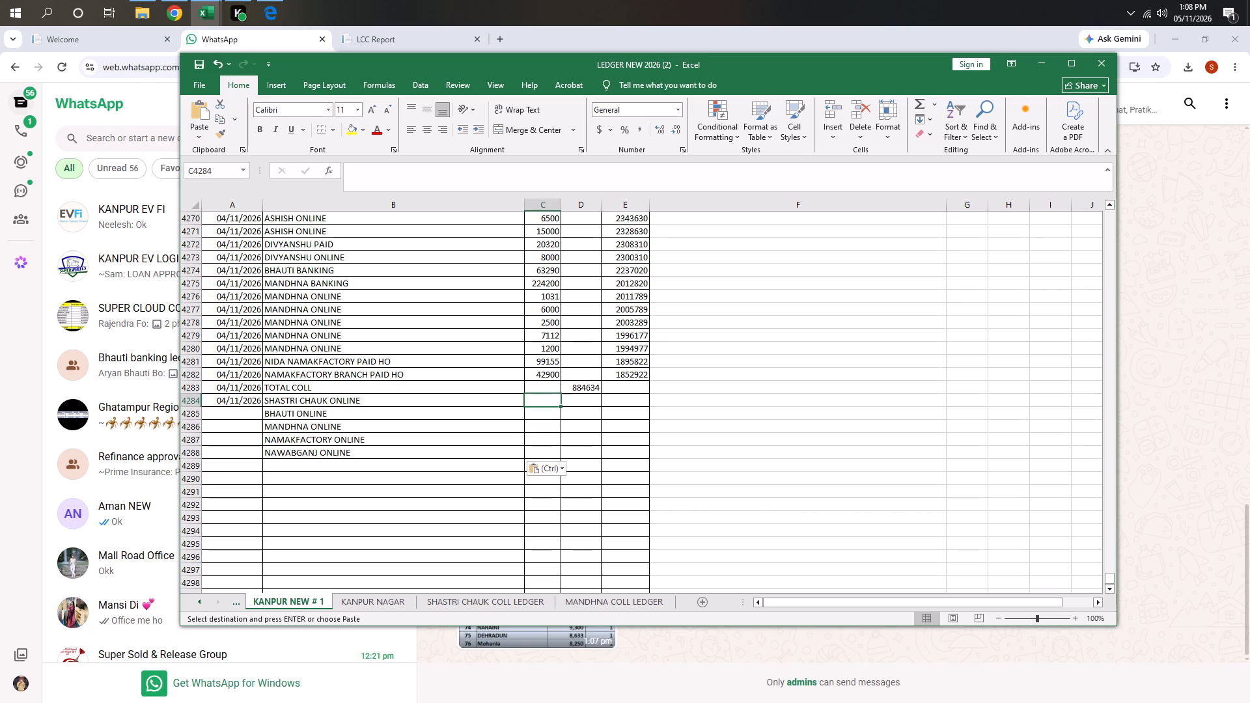
type("75")
type("768")
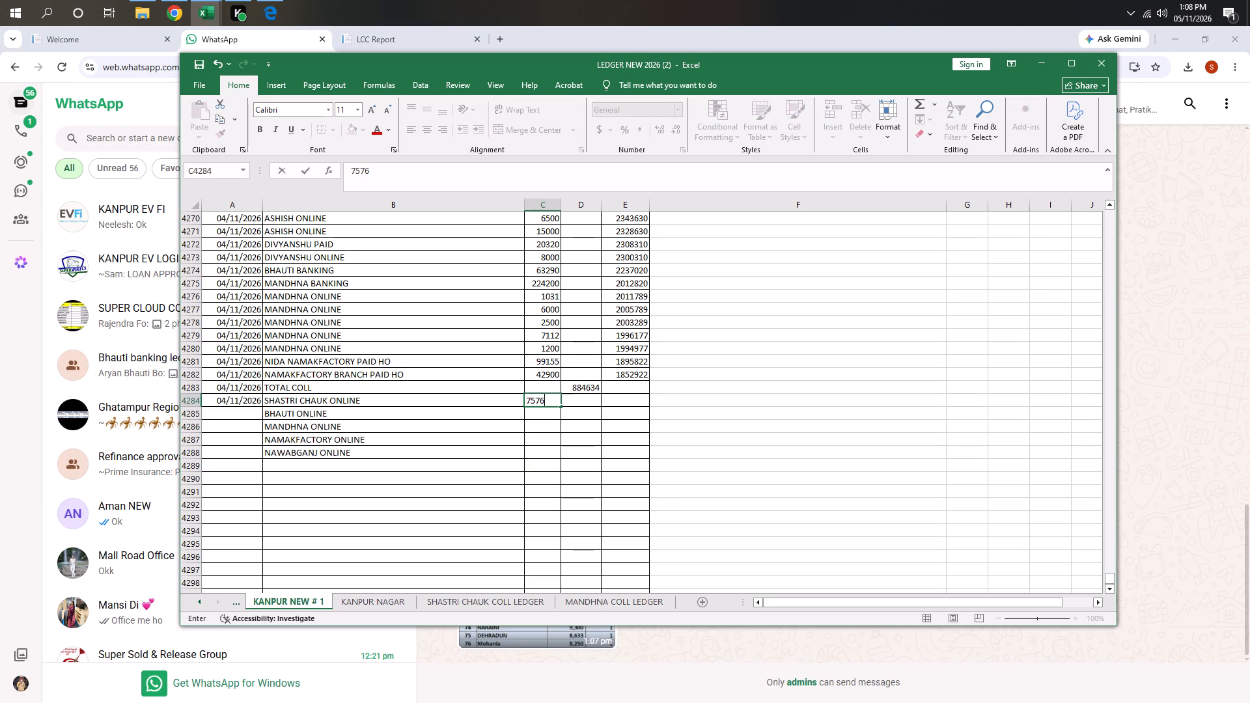
key("Return")
key("Left")
key("Right")
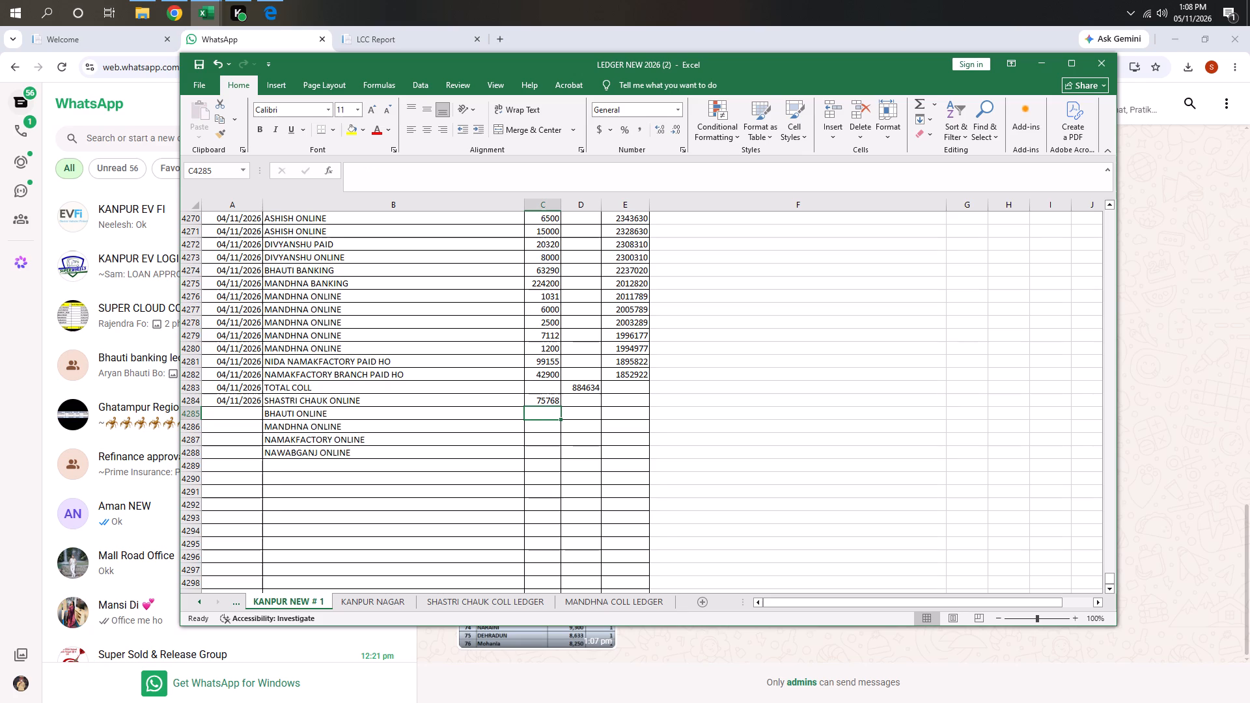
type("1100")
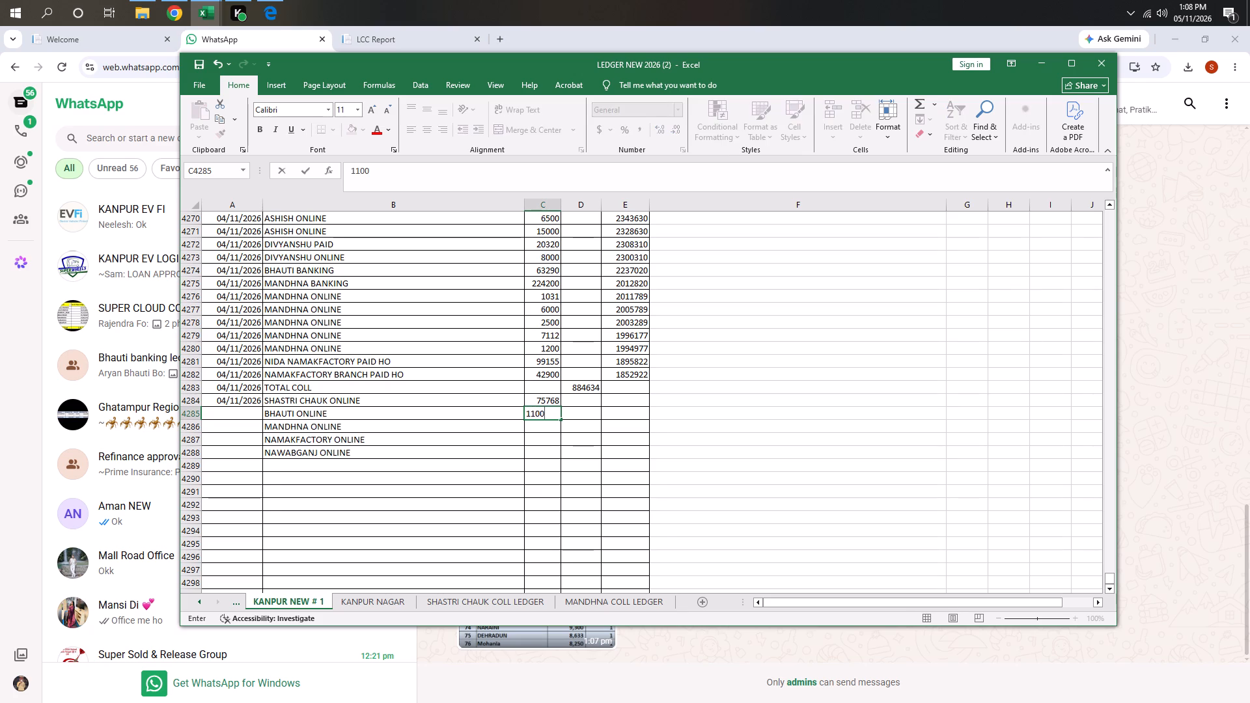
key("0")
key("Return")
key("Left")
key("Right")
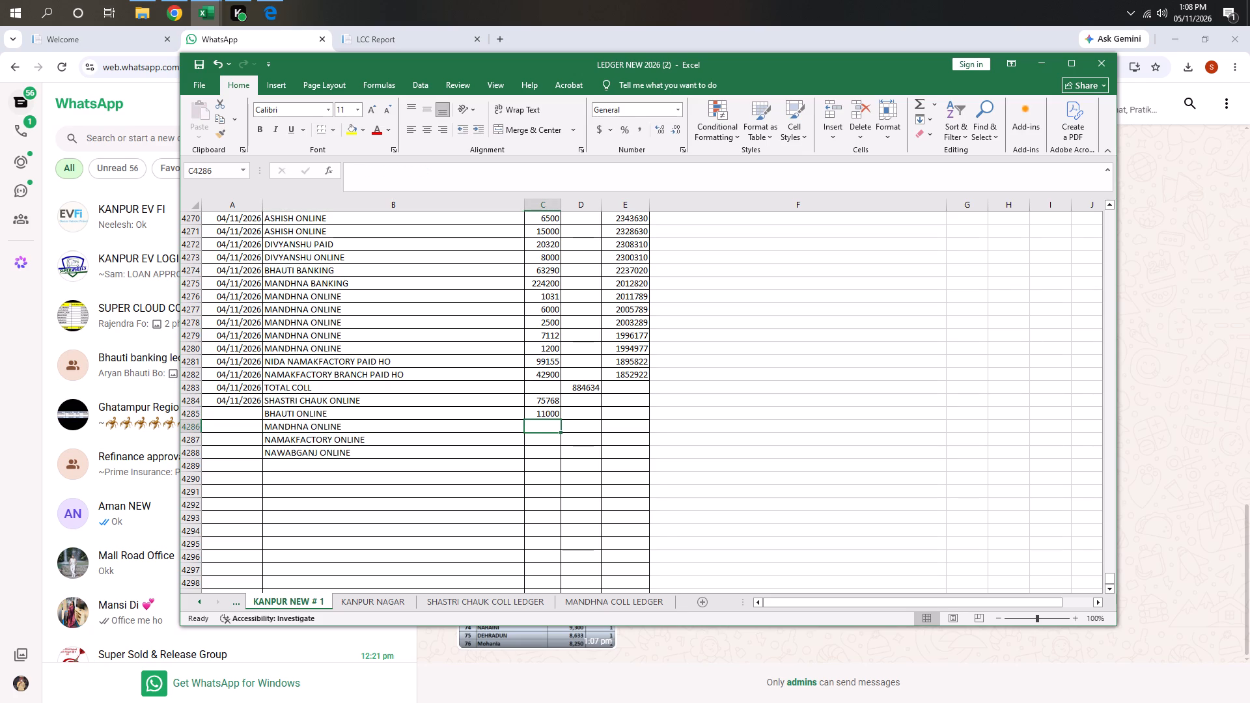
key("Up")
key("Down")
Enter the column C amounts 27184 for MANDHNA ONLINE, 30360 for NAMAKFACTORY ONLINE and 1715 for NAWABGANJ ONLINE.
type("27184")
key("Return")
key("Left")
key("Right")
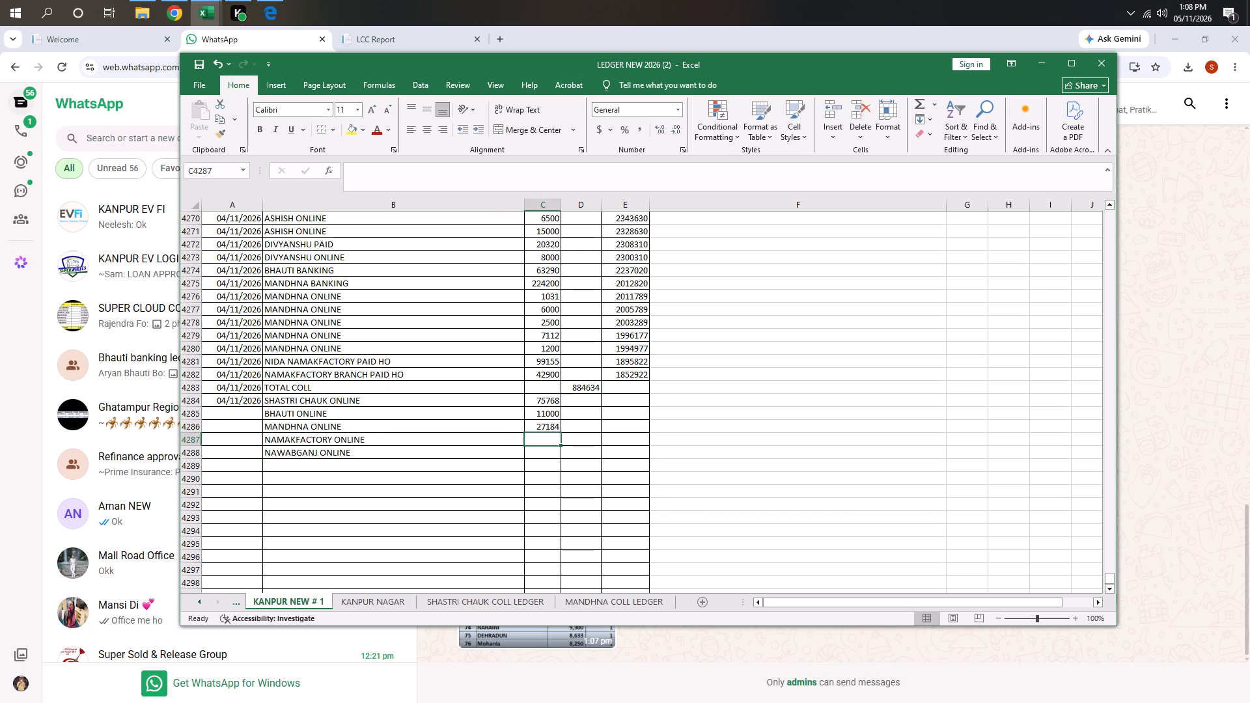
type("306")
key("BackSpace")
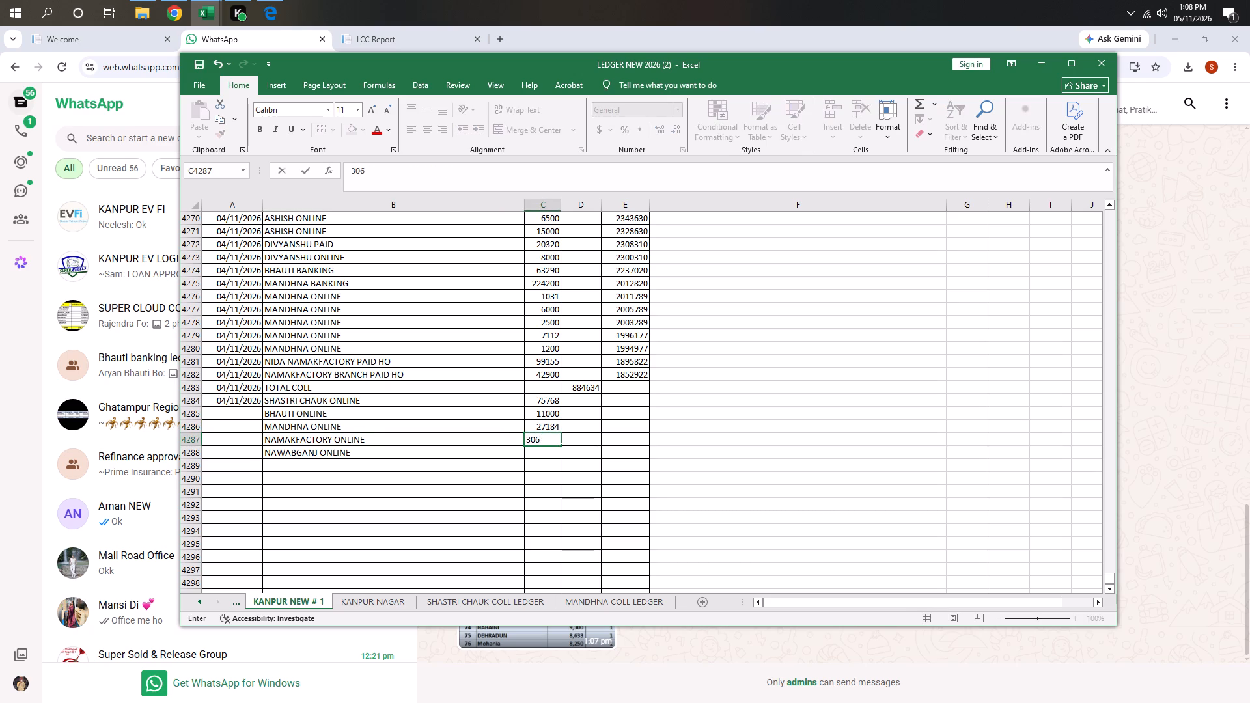
type("360")
key("Return")
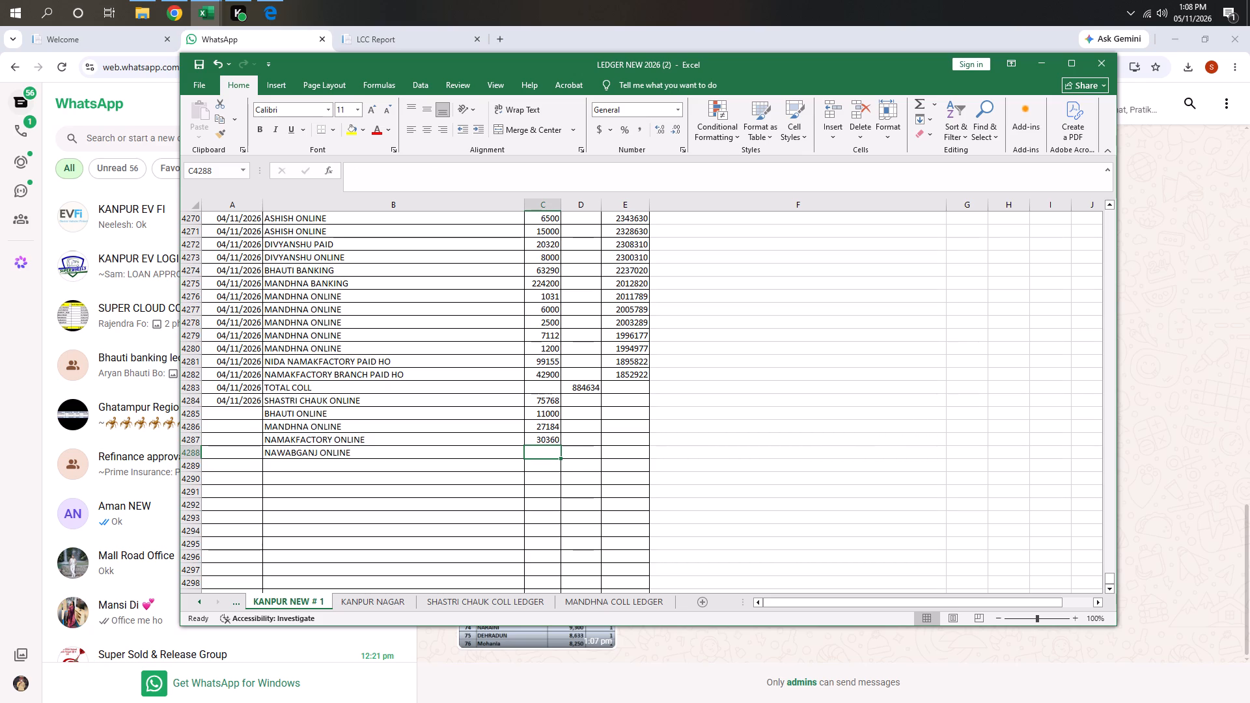
key("Left")
key("Right")
type("1715")
key("Return")
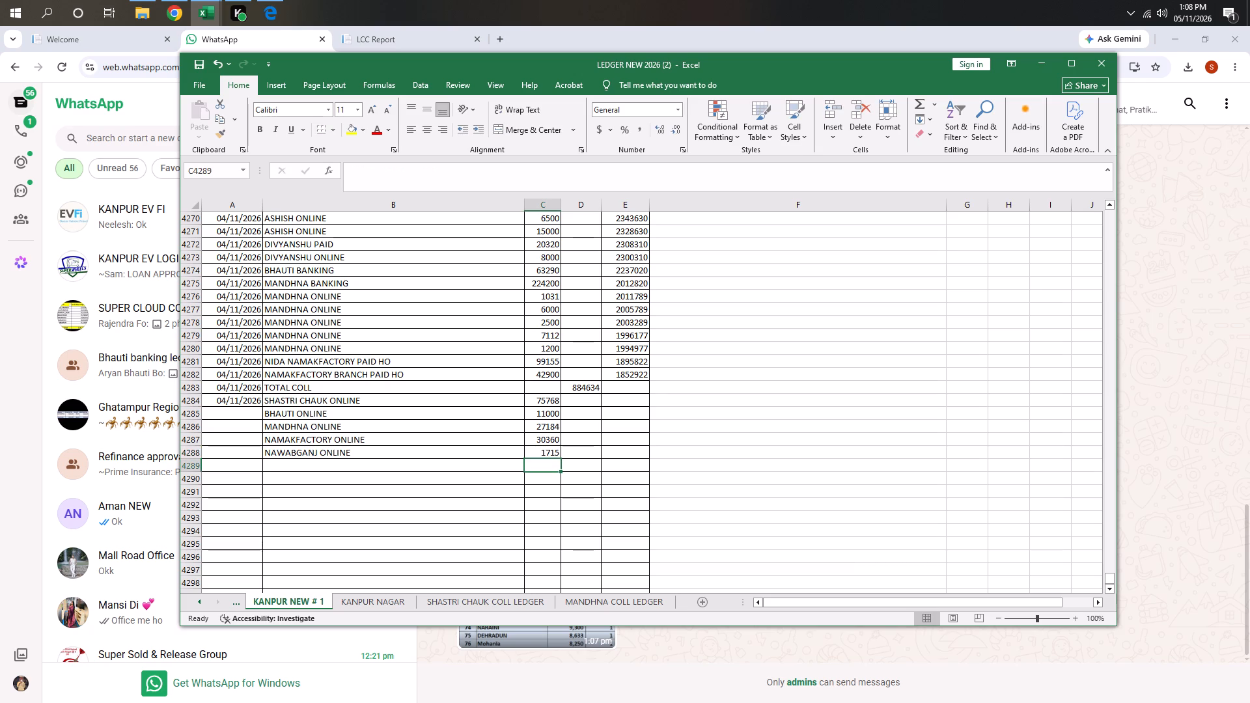
Fill the date 04/11/2026 down column A from row 4284 through the NAWABGANJ ONLINE row.
left_click_drag(230, 391, 236, 458)
key("ctrl+d")
Enter the date 05/11/2026 in A4289 and fill it down column A through row 4312.
left_click(240, 465)
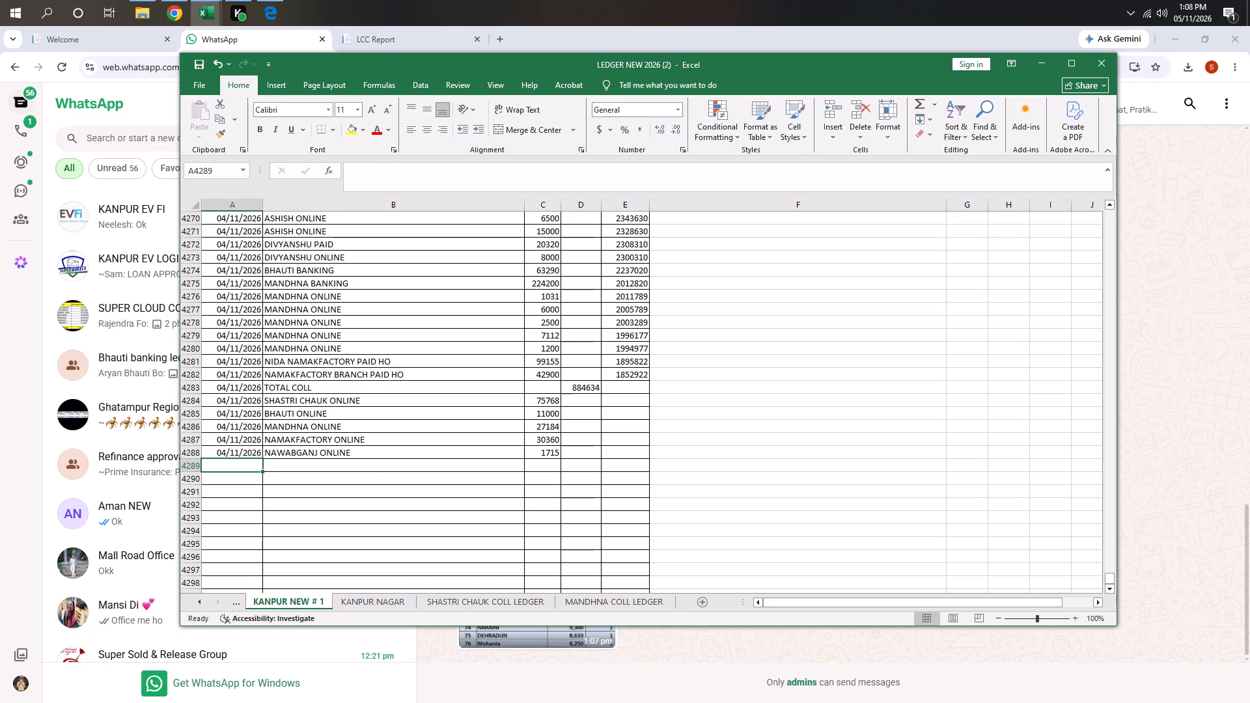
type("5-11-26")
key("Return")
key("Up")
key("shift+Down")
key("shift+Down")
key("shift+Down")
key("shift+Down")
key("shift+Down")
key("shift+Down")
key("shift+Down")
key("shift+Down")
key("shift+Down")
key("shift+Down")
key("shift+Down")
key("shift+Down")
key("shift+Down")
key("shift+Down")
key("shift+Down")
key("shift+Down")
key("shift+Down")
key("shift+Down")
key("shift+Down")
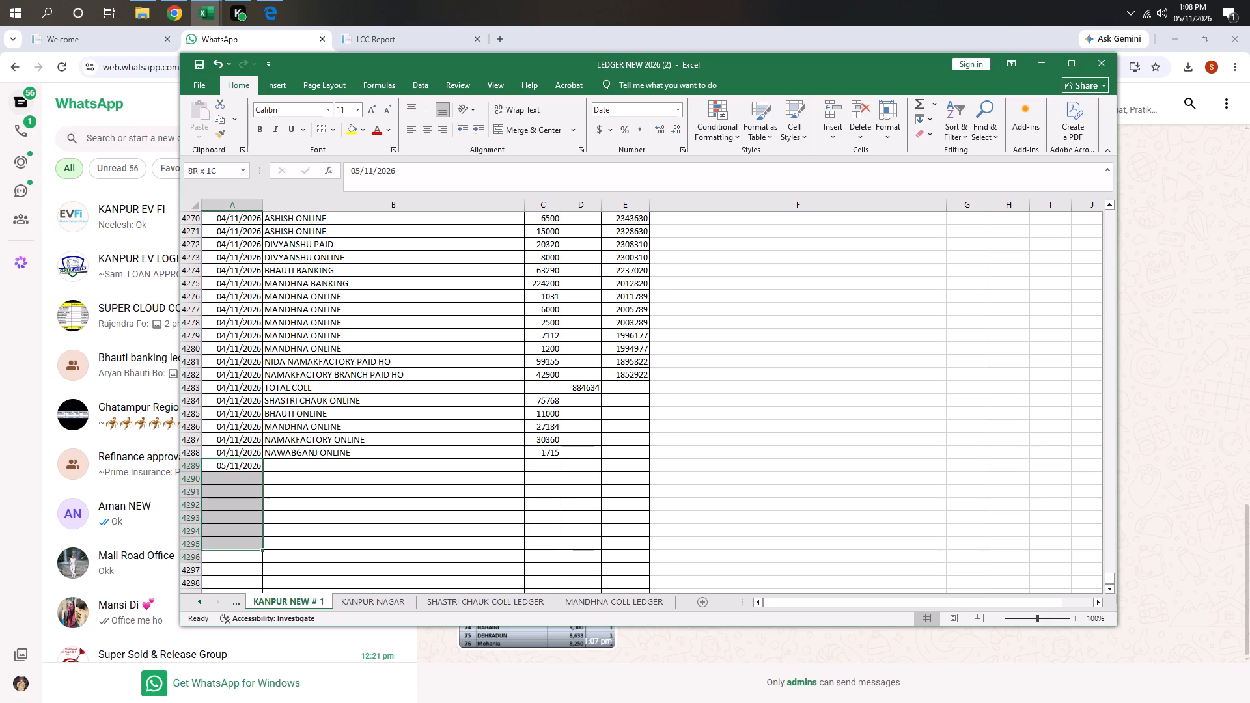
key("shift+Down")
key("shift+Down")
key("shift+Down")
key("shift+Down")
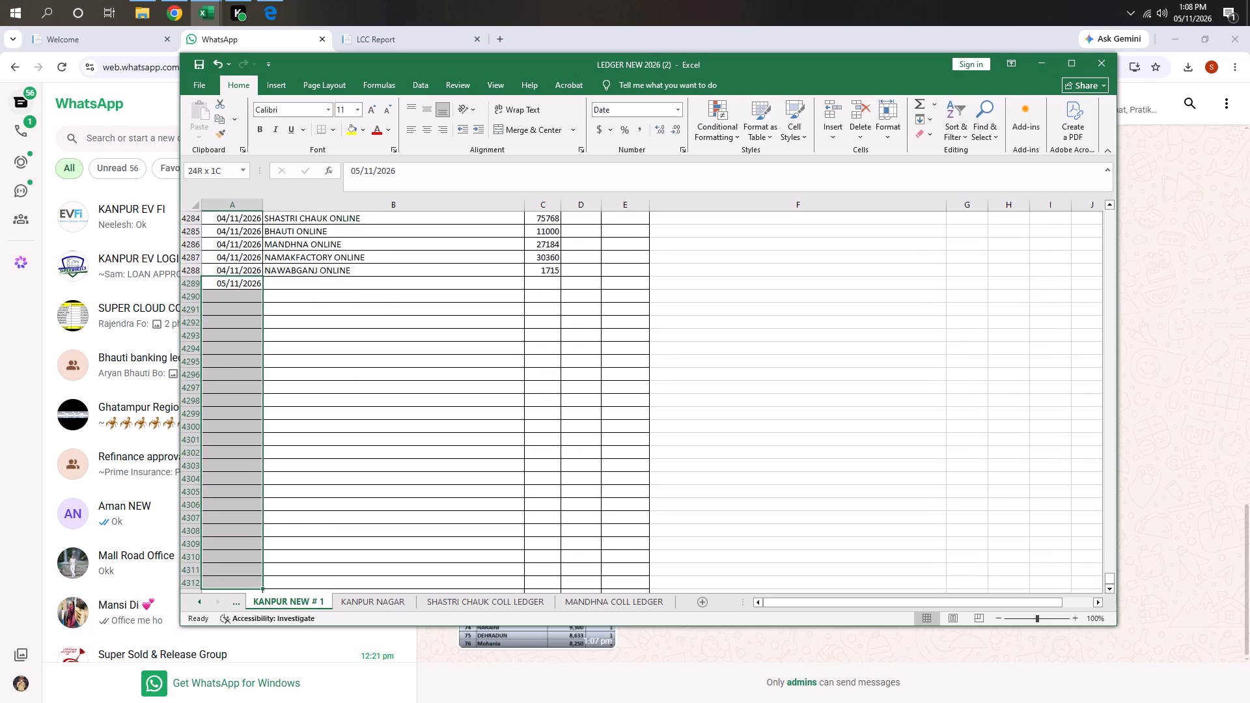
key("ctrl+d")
Record a CASH PAID HO entry of 223370 in the first 05/11/2026 row.
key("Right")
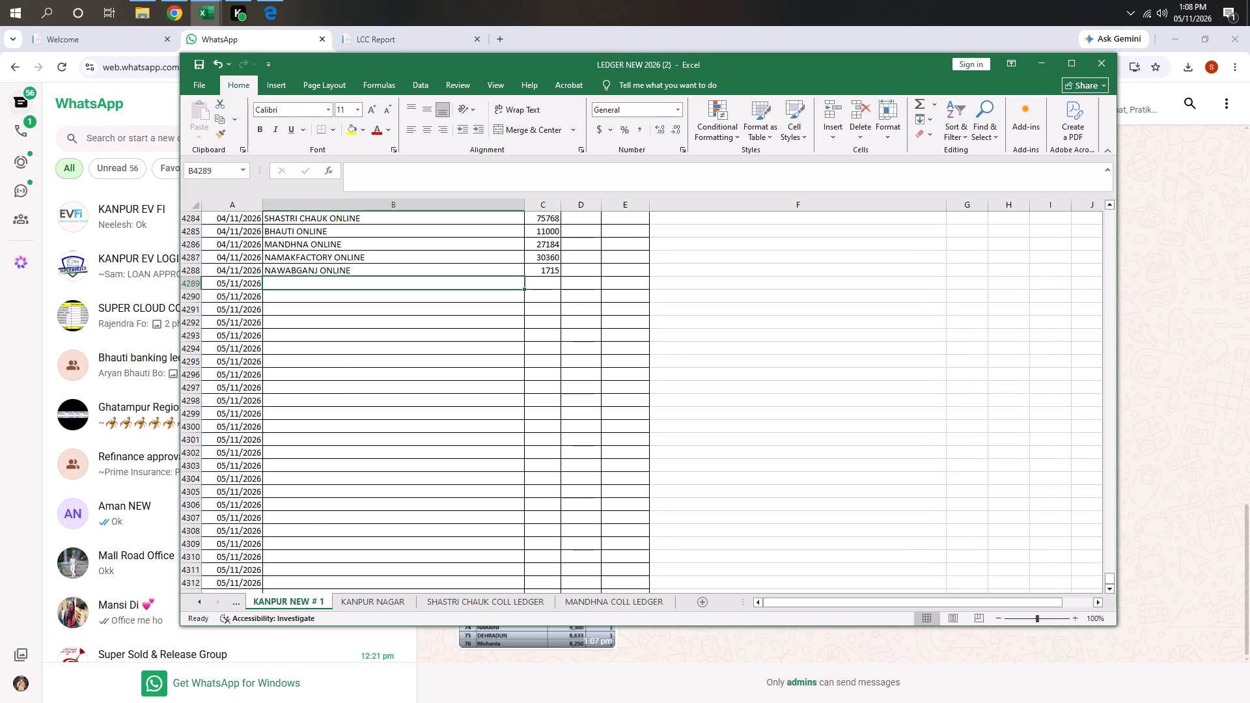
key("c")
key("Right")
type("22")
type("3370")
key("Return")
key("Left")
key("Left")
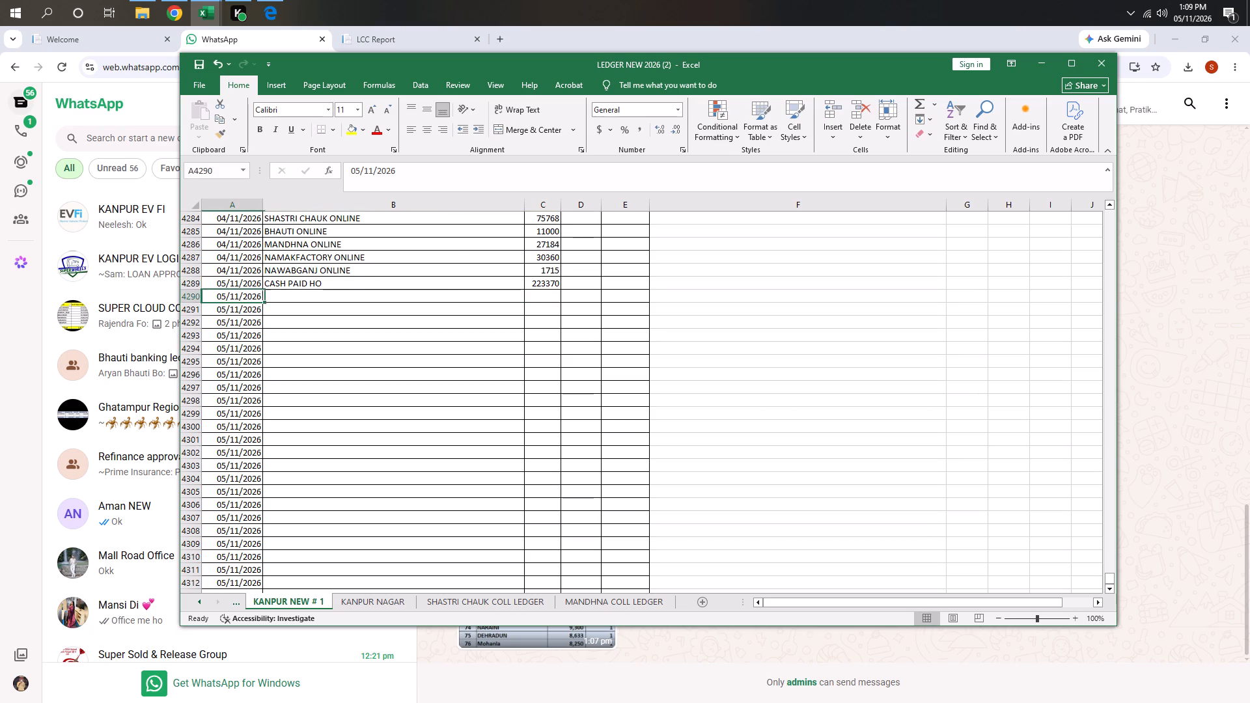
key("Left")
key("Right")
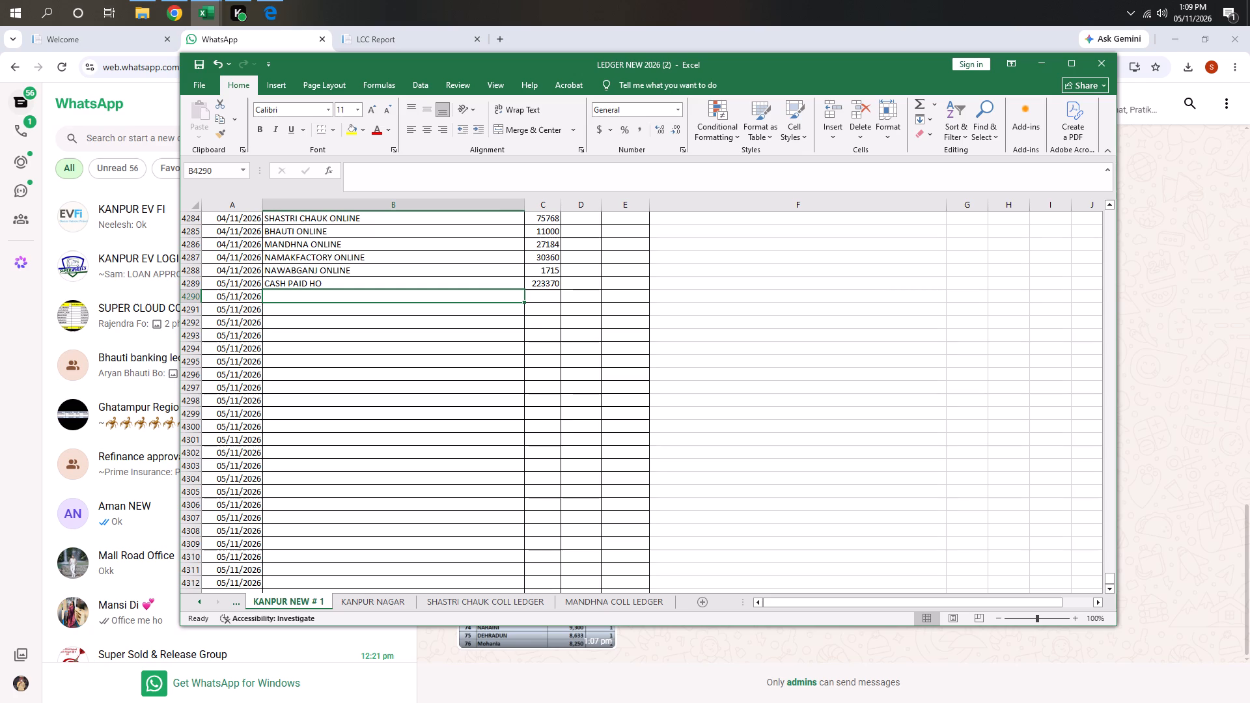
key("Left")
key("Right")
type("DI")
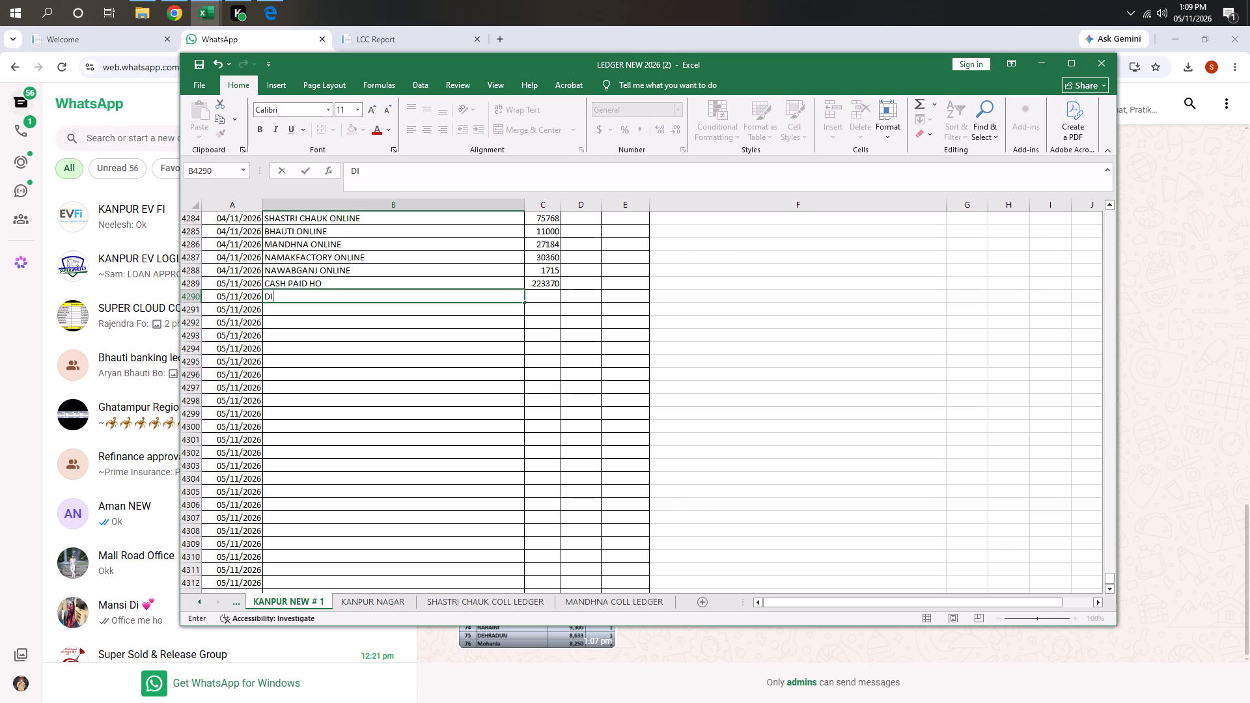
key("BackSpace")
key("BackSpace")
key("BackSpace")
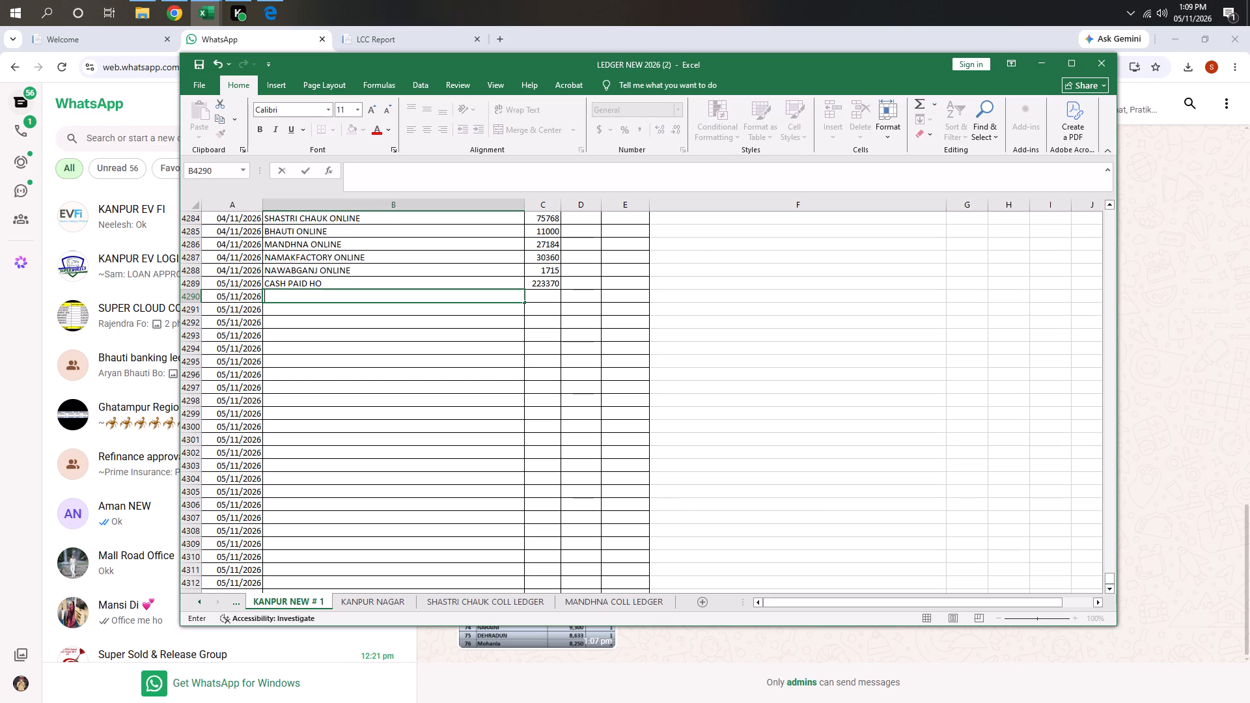
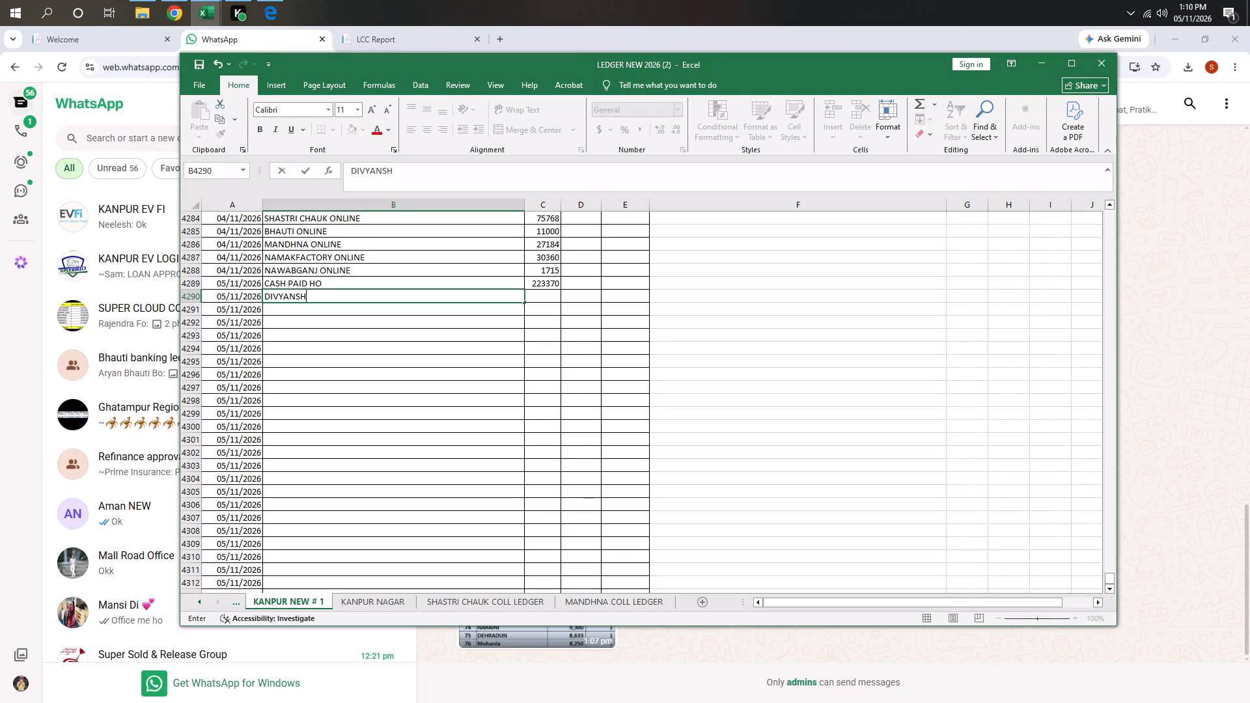
Enter the person's name, first name followed by P, as the column B description in row 4290 below CASH PAID HO.
type("P;")
key("BackSpace")
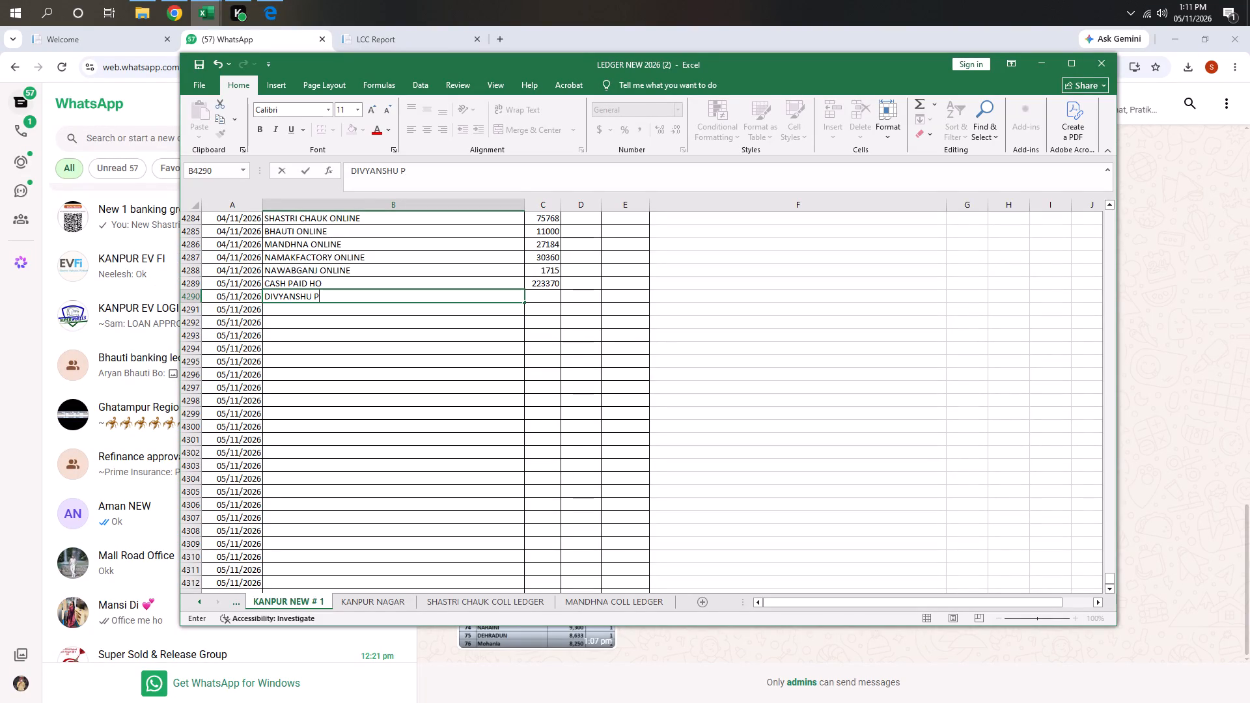
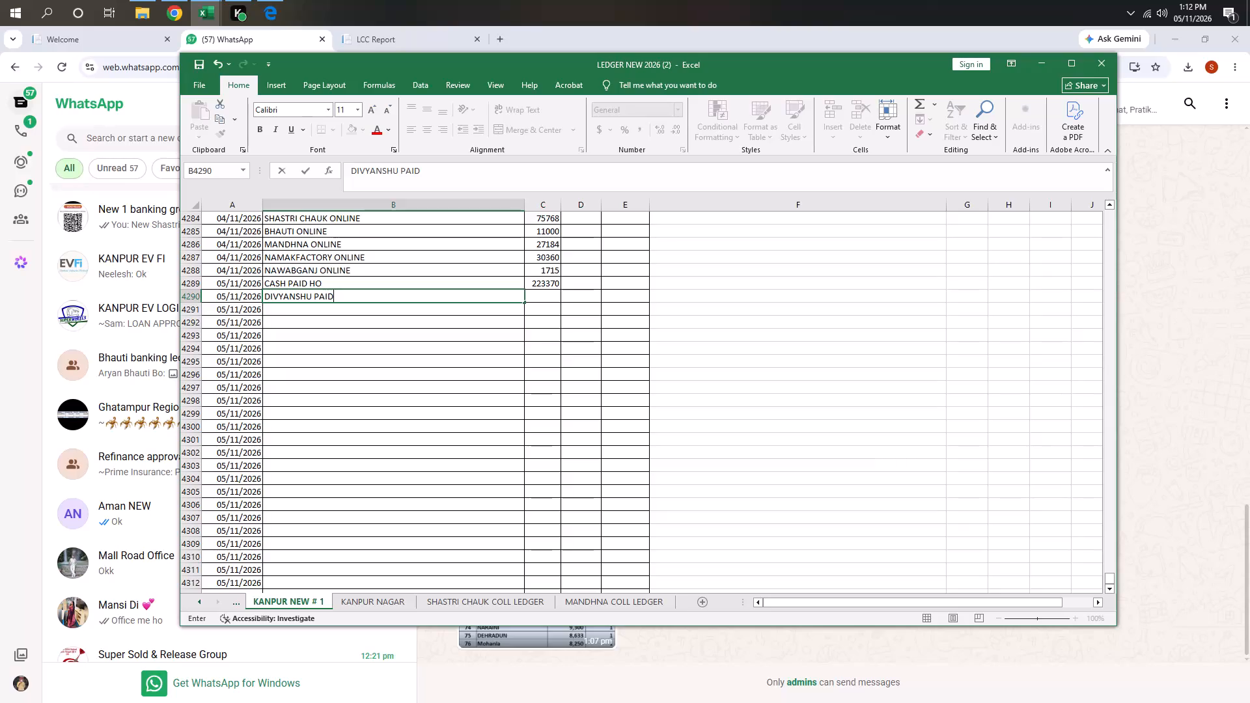
Enter 19700 as the column C amount for the PAID entry in row 4290.
key("Tab")
type("1970")
key("Return")
key("Up")
key("Right")
type("1+")
key("BackSpace")
type("9700")
key("Return")
Add the entry DIVYANHSU ONLINE in row 4291 with 6300 as its column C amount.
key("Left")
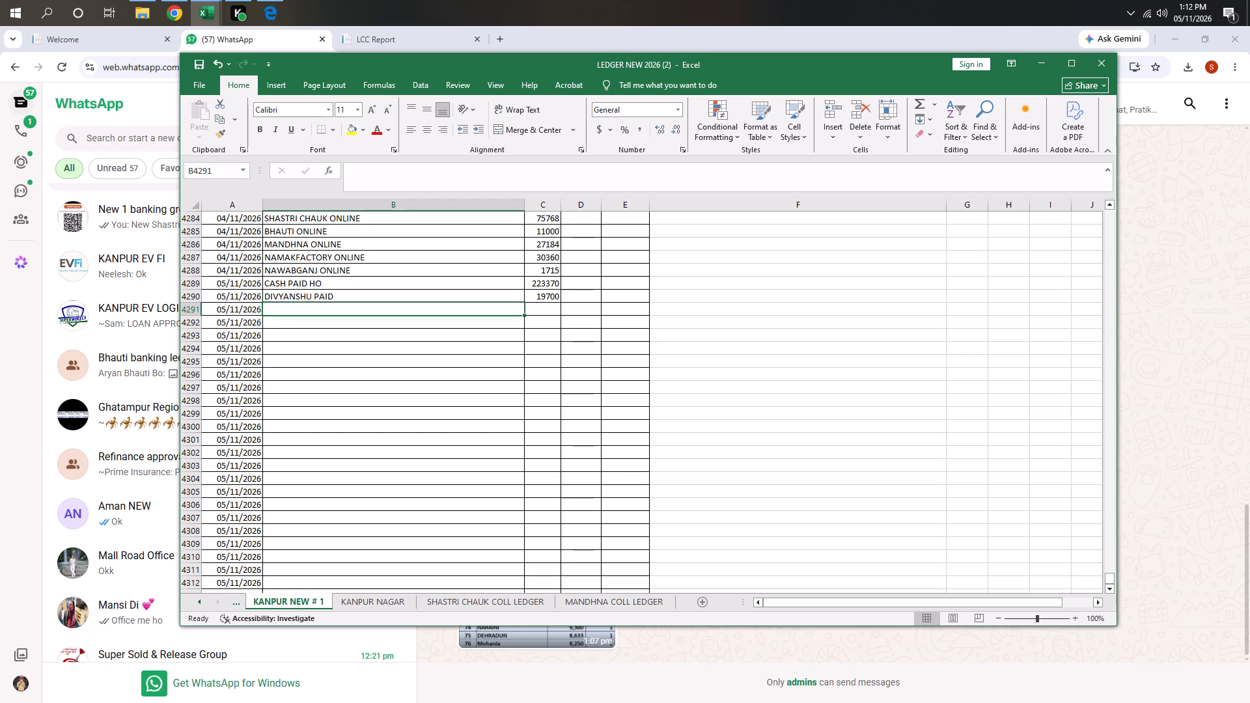
type("DI")
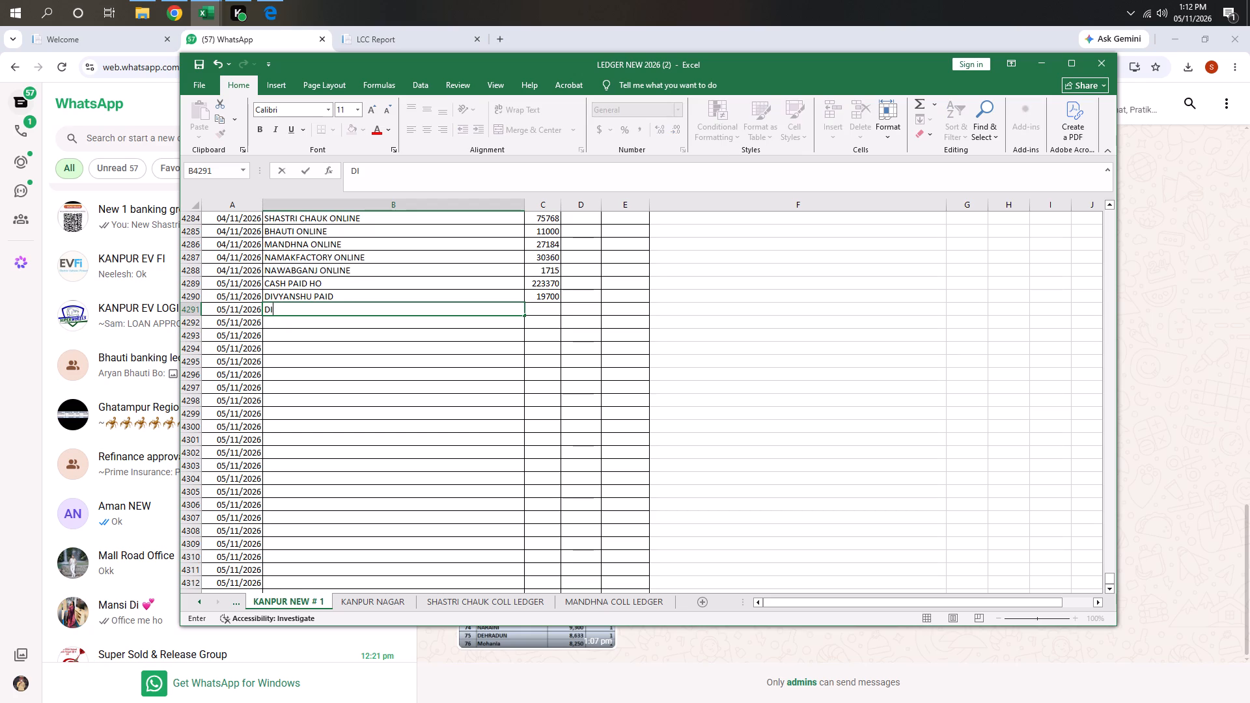
type("VYANHSU")
key("space")
key("o")
key("n")
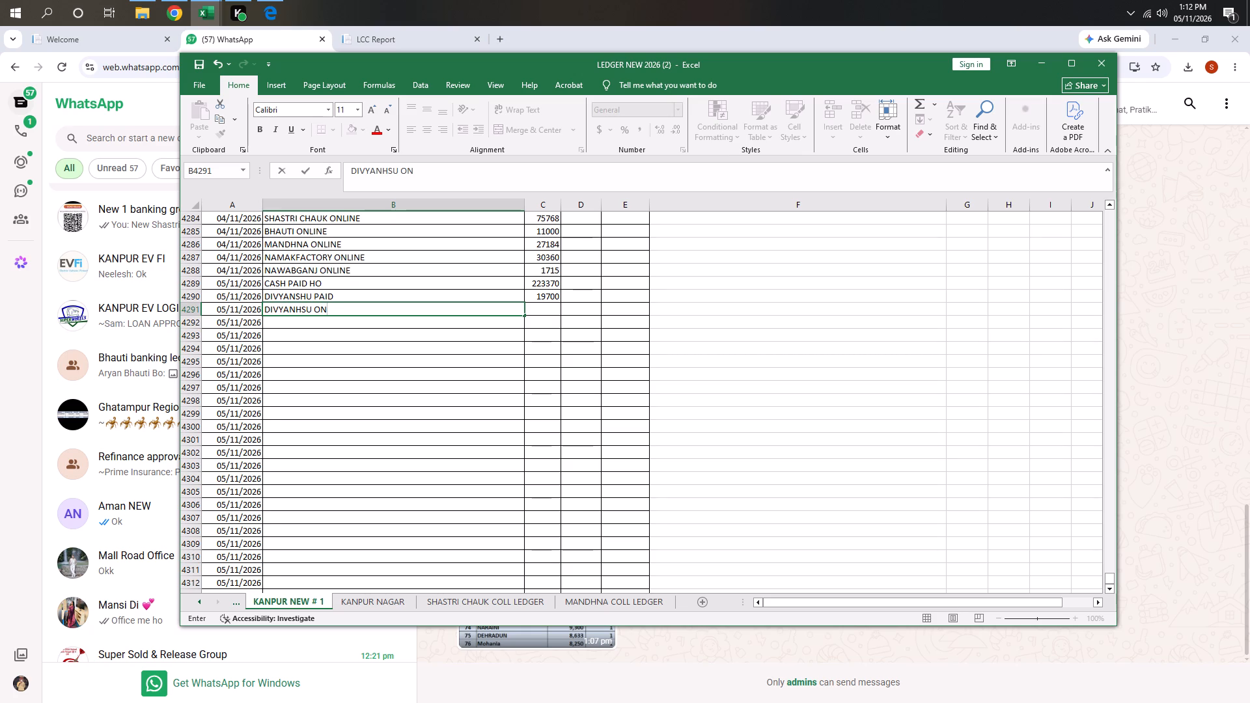
type("LINE")
key("Tab")
key("Left")
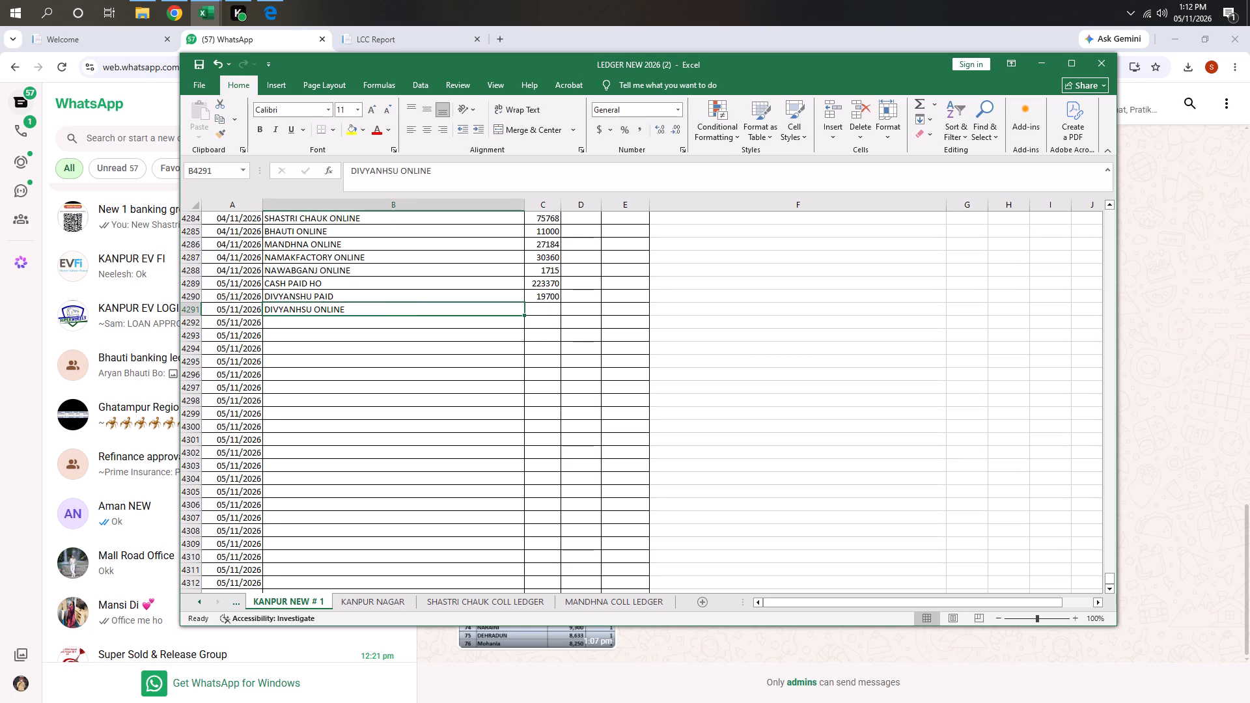
key("Right")
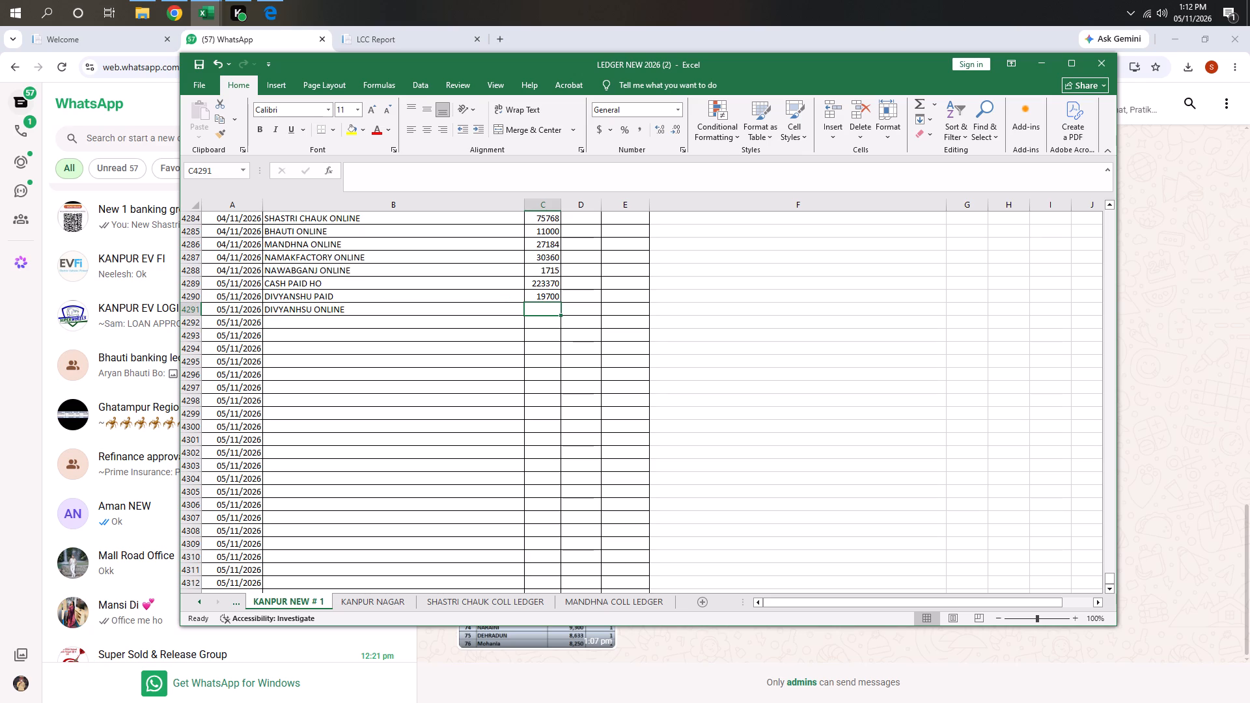
type("6300")
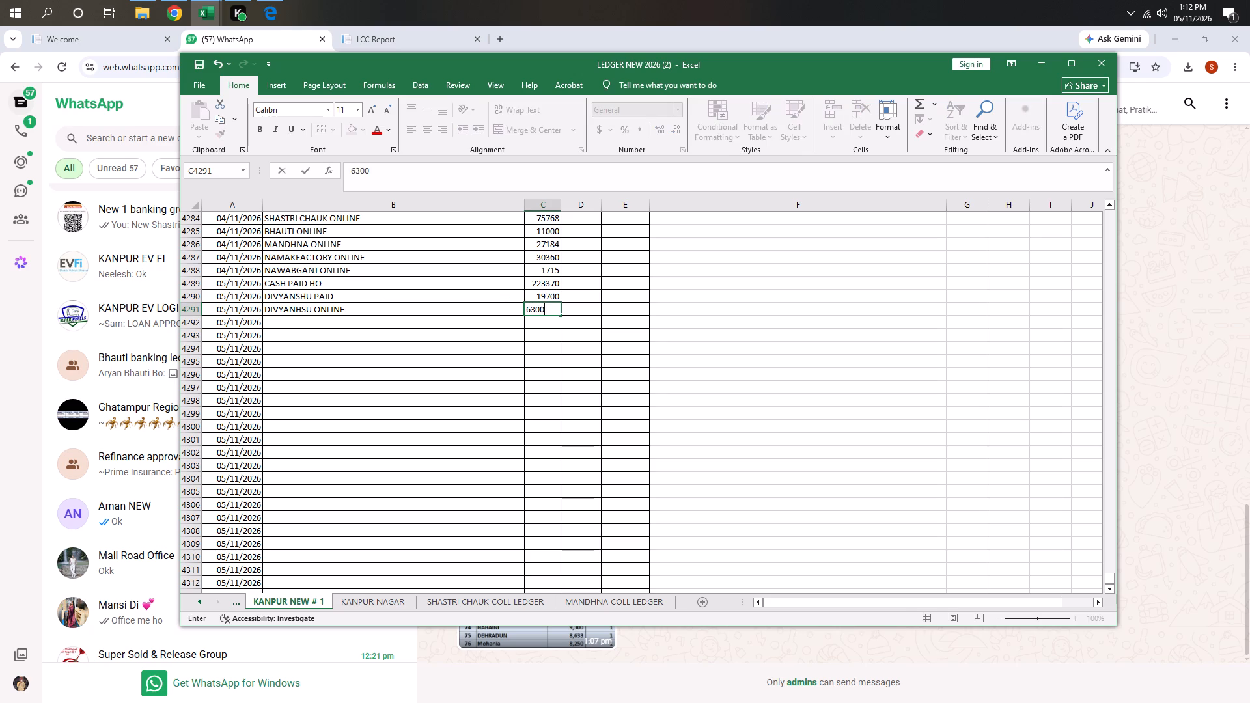
key("Return")
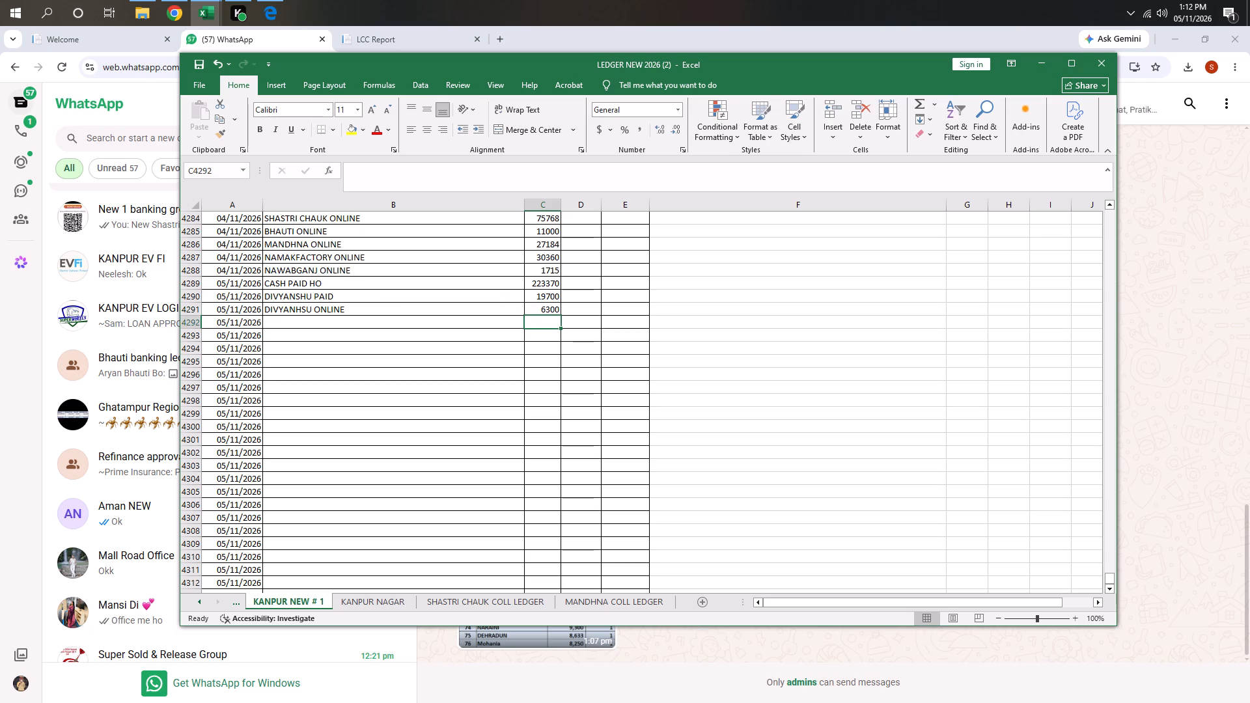
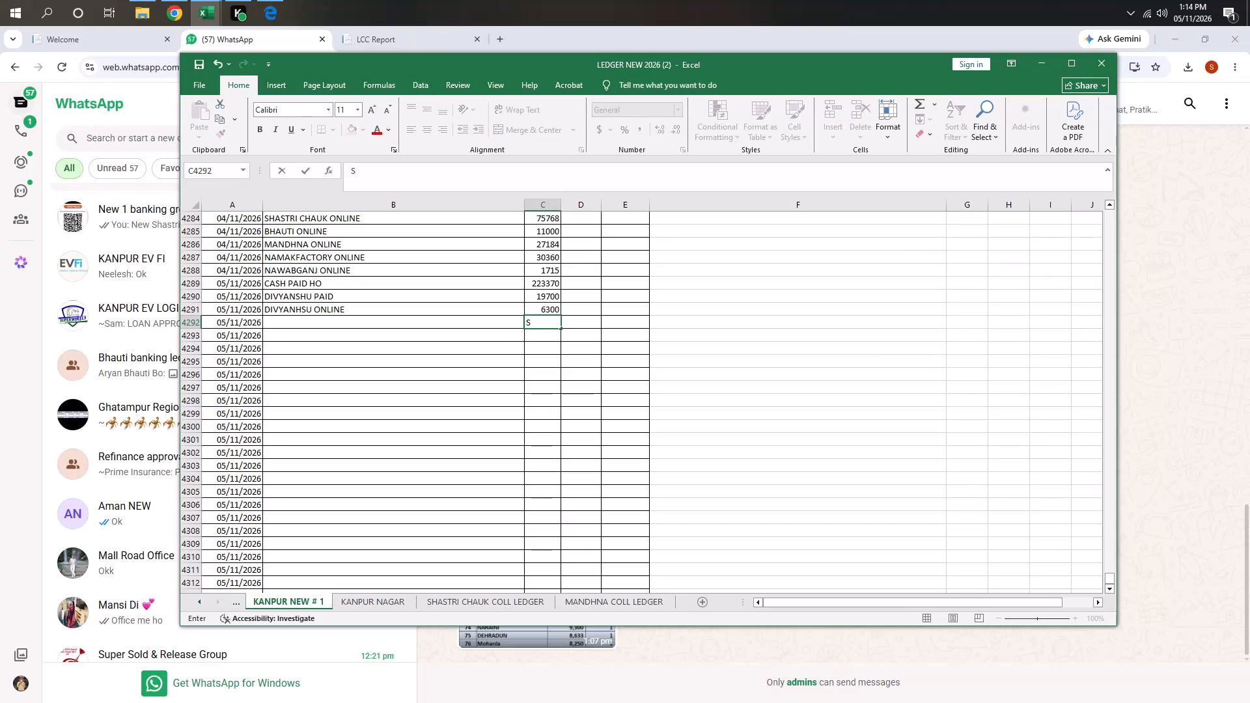
Add the entry SUMANT PAID in row 4292 with 26790 as its column C amount.
key("BackSpace")
key("BackSpace")
key("Left")
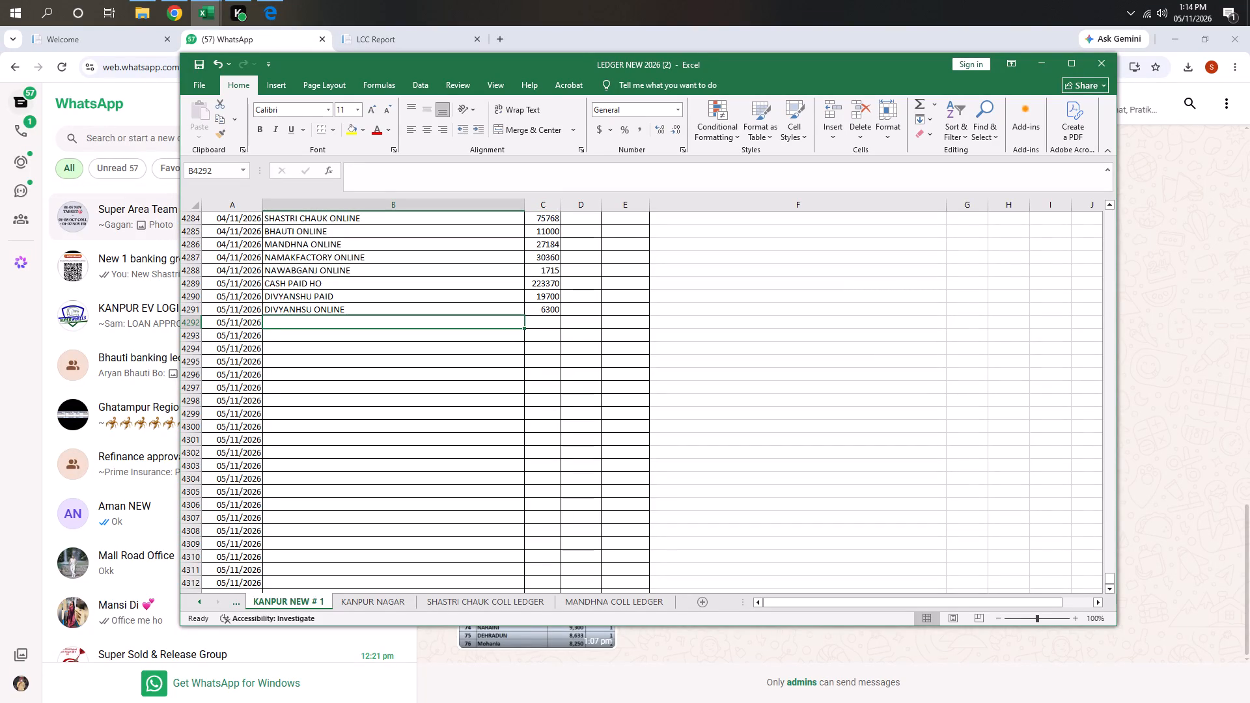
type("SUM")
key("BackSpace")
key("BackSpace")
type("UMAN")
type("T PAID")
key("Tab")
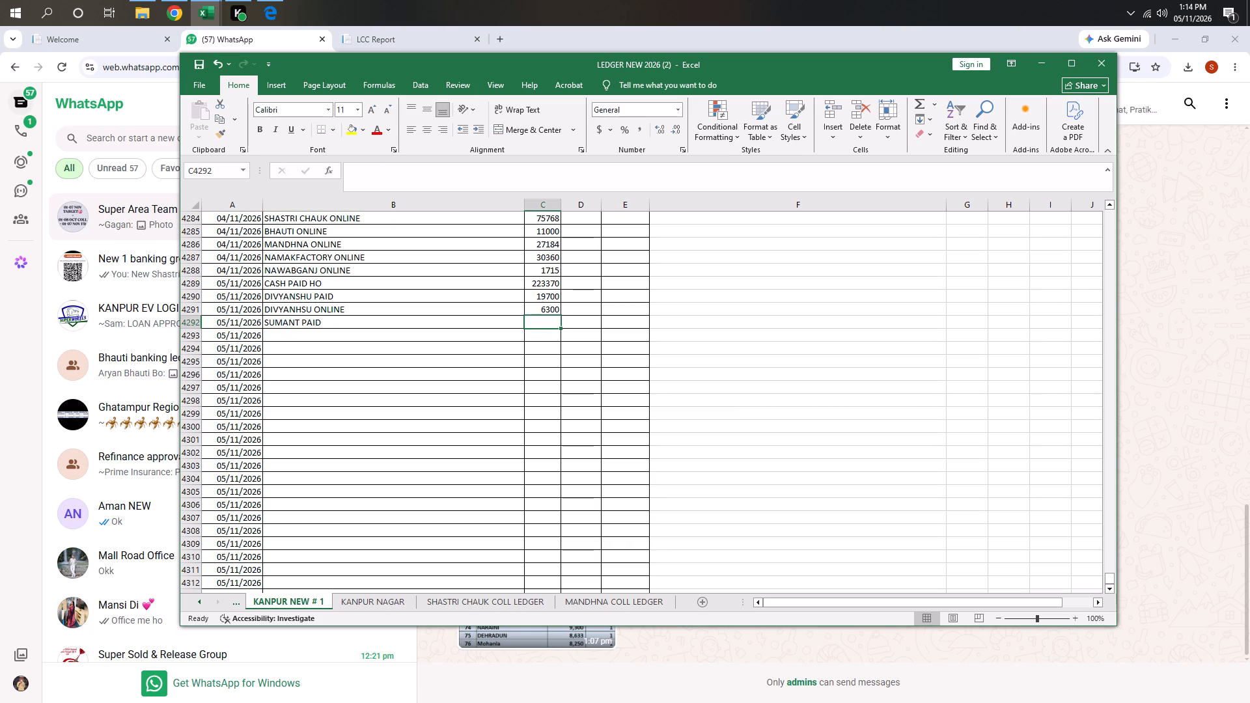
type("2690")
key("bracketright")
key("BackSpace")
key("BackSpace")
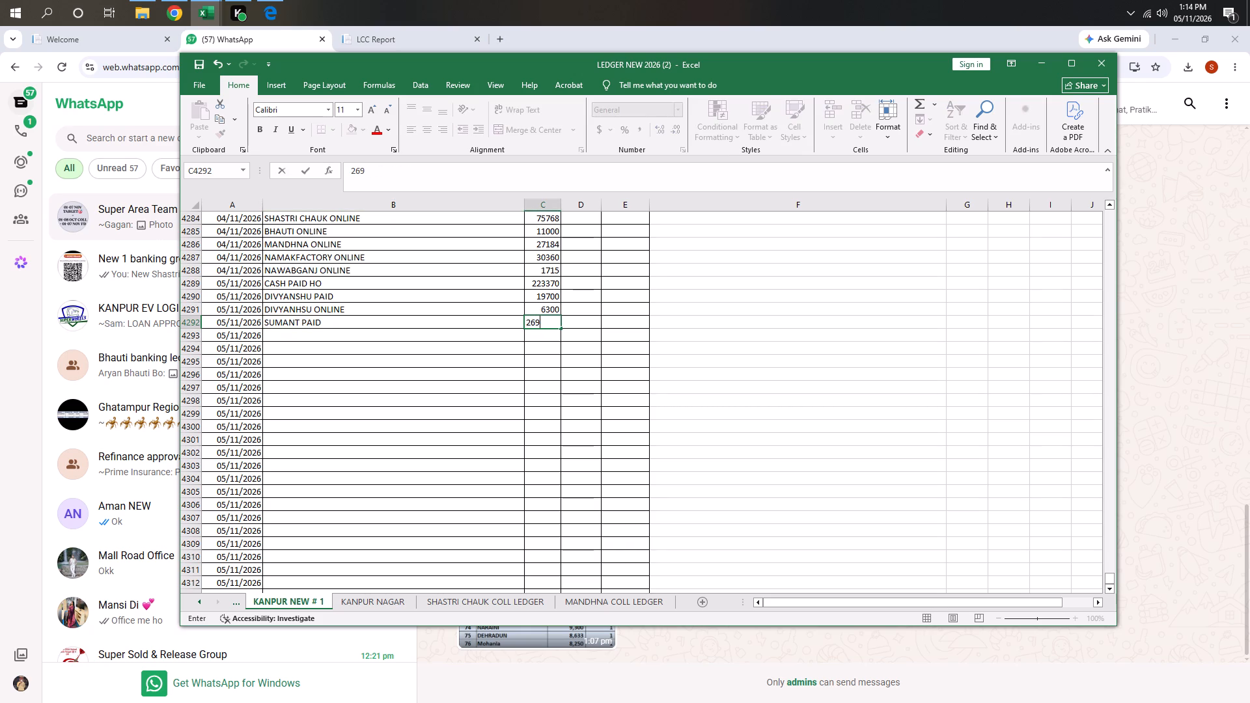
key("BackSpace")
type("790")
key("Return")
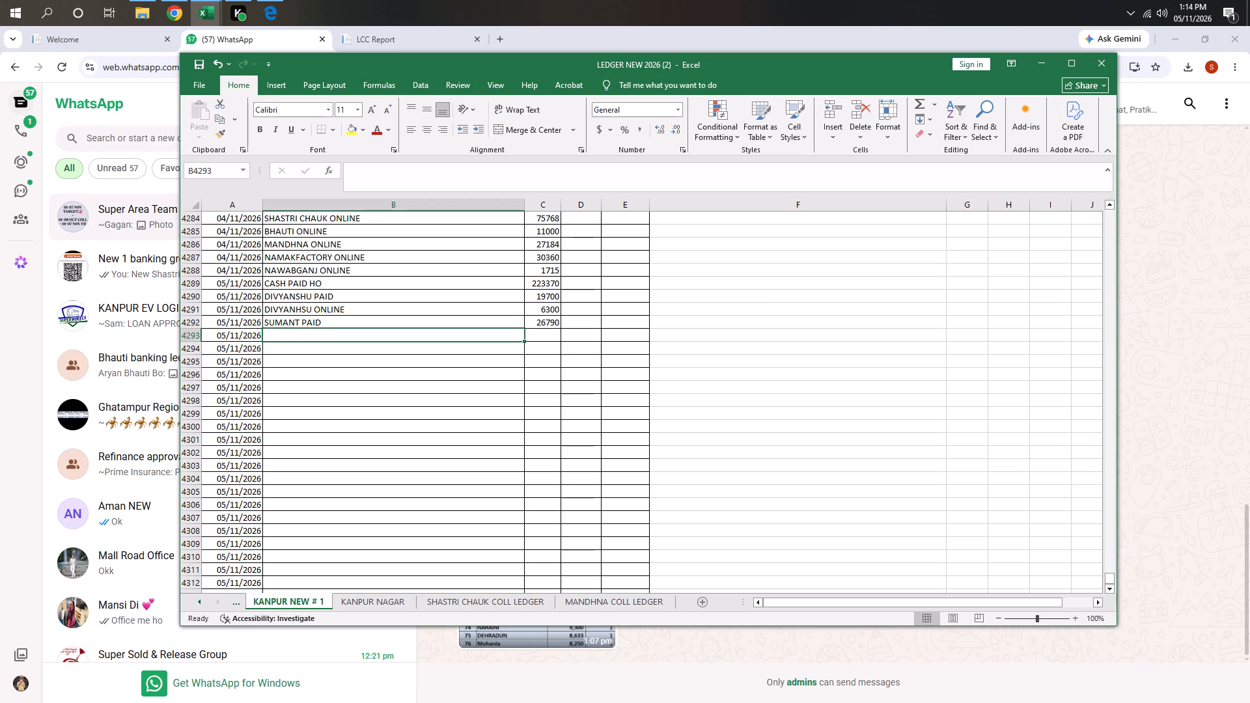
Add the entry ASHISH PAID in row 4293 with 9080 as its column C amount.
type("ASHISH")
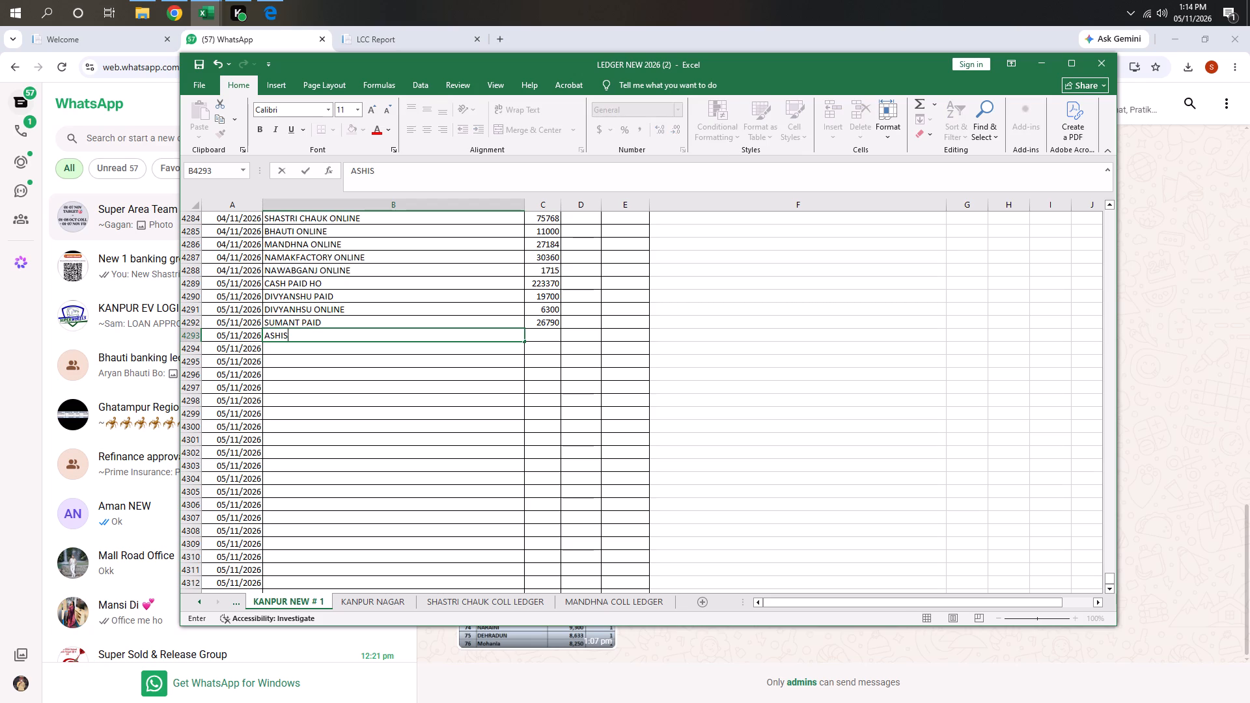
key("space")
type("PA")
key("Tab")
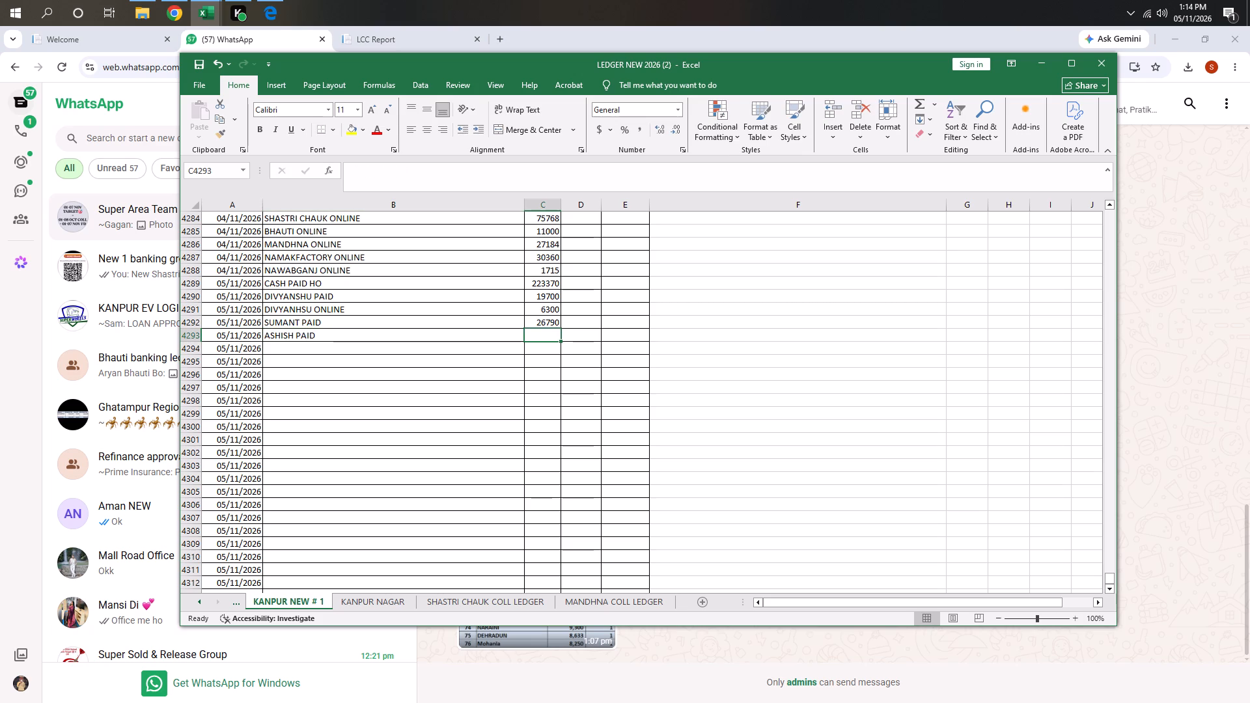
type("9080")
key("Return")
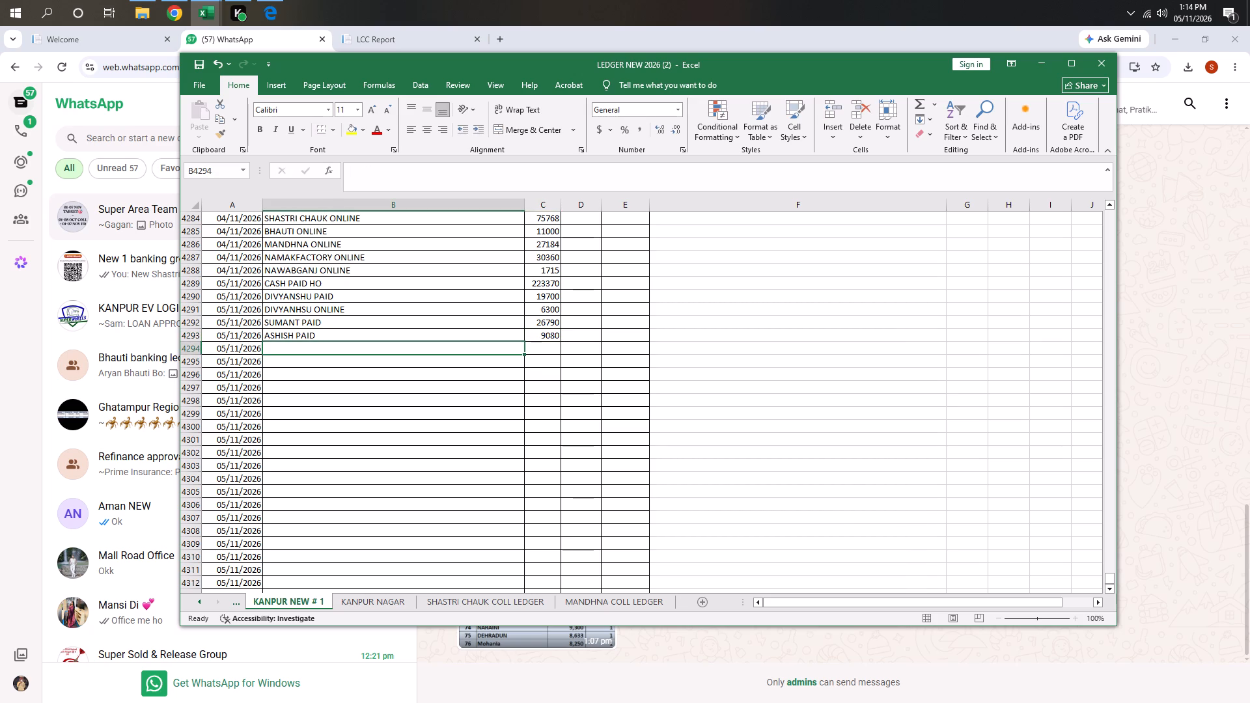
Enter ASHISH ONLINE as the column B description in row 4294.
key("Left")
key("Right")
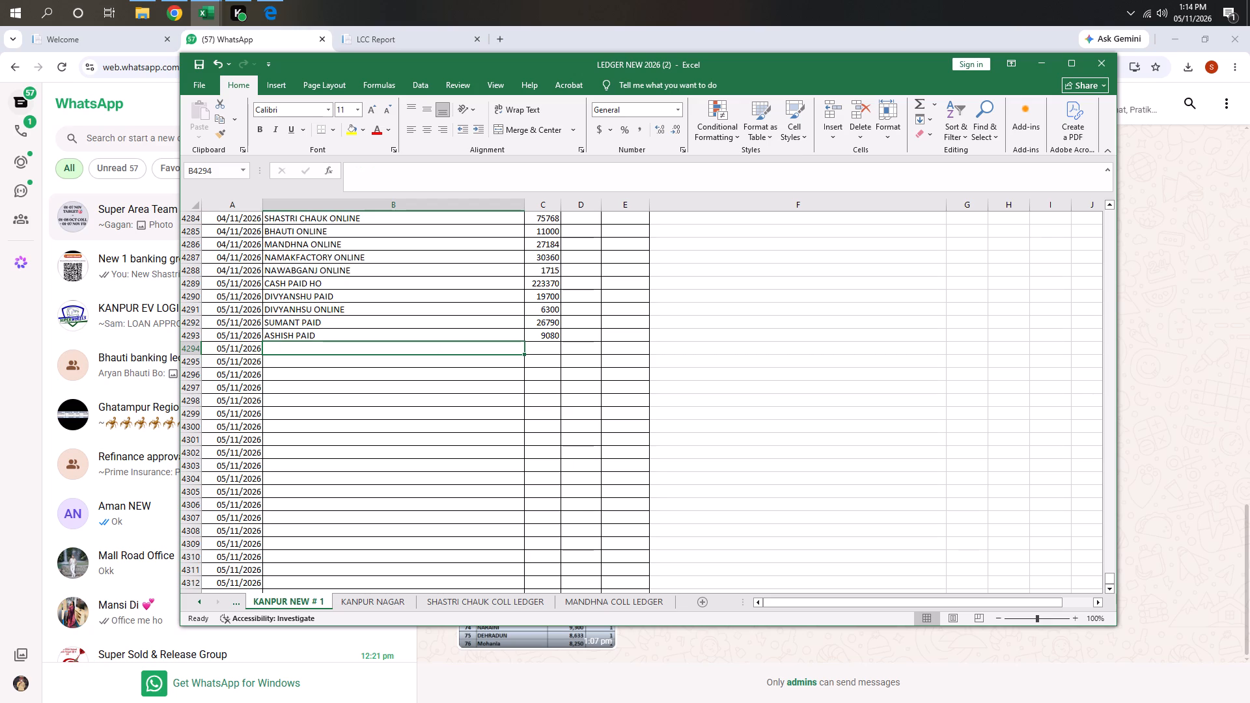
type("ASHISH O")
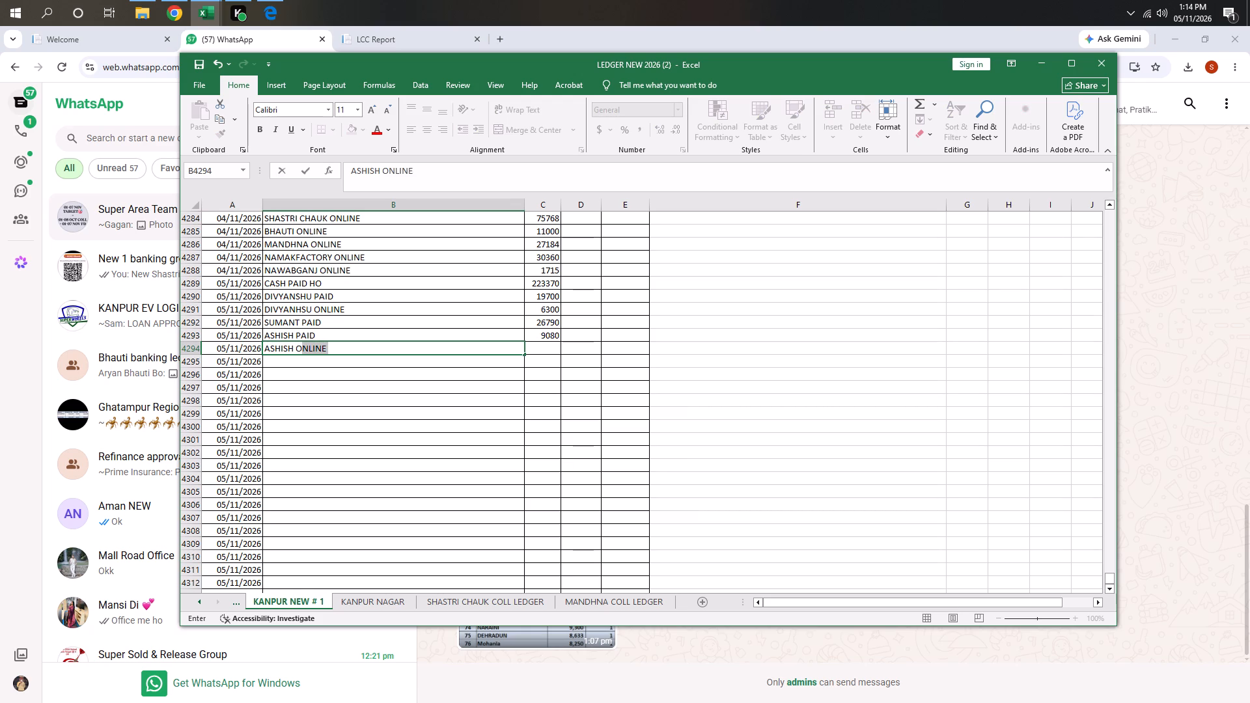
type("21130")
key("BackSpace")
key("BackSpace")
key("BackSpace")
key("BackSpace")
key("BackSpace")
key("BackSpace")
key("i")
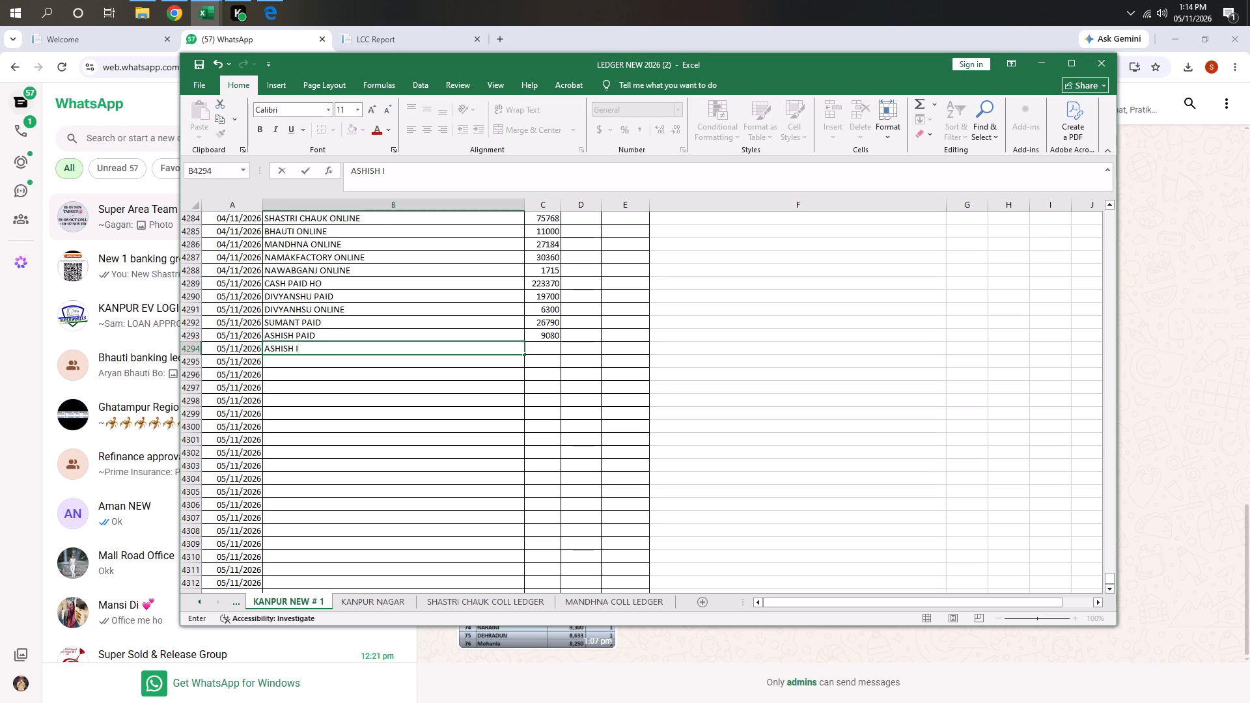
key("BackSpace")
type("ON")
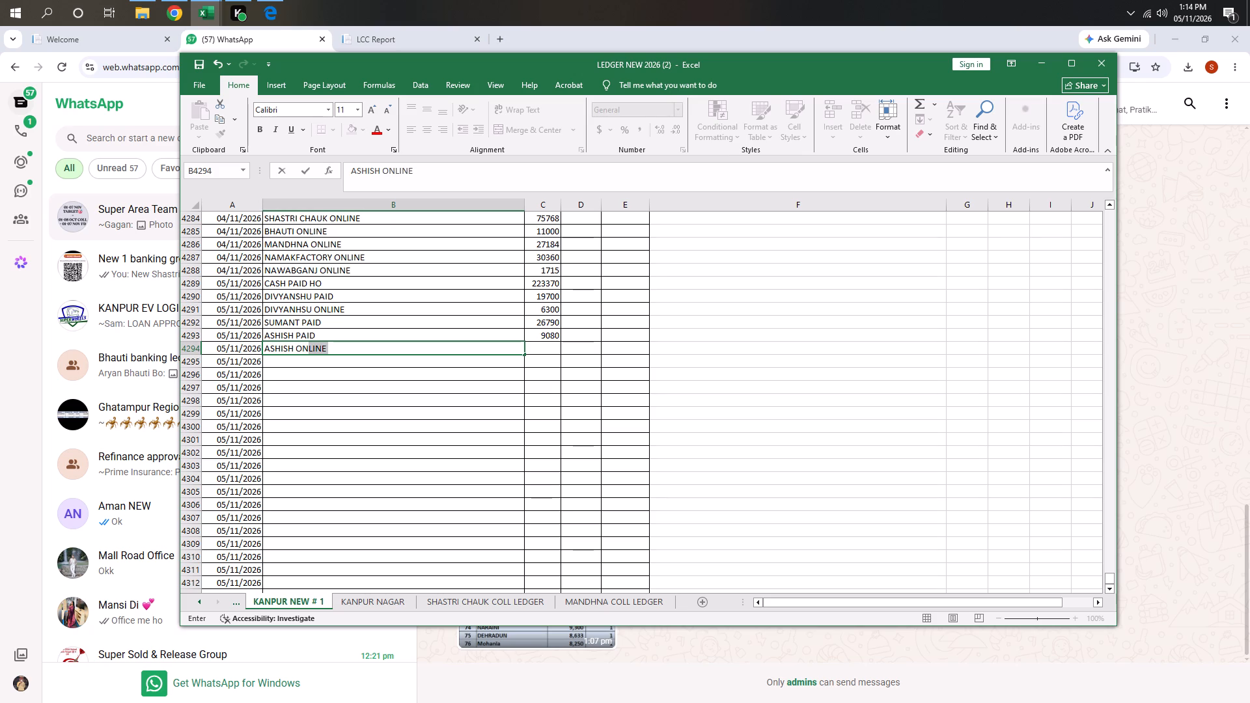
key("Down")
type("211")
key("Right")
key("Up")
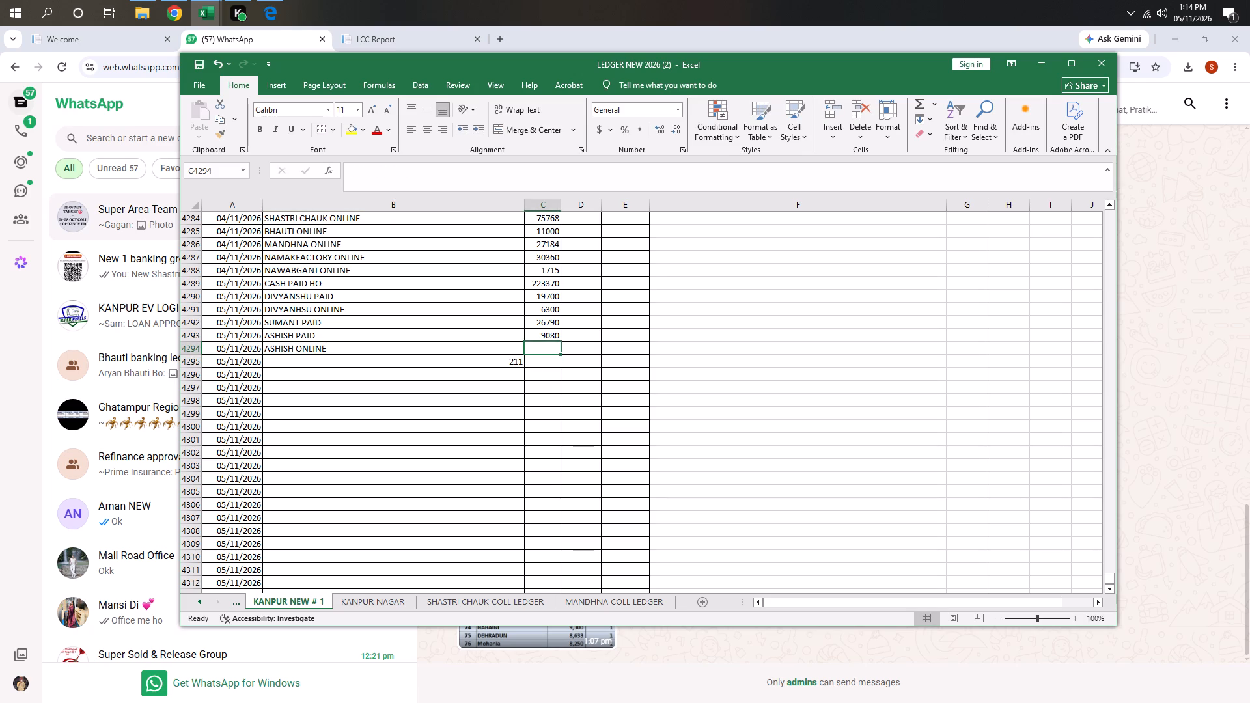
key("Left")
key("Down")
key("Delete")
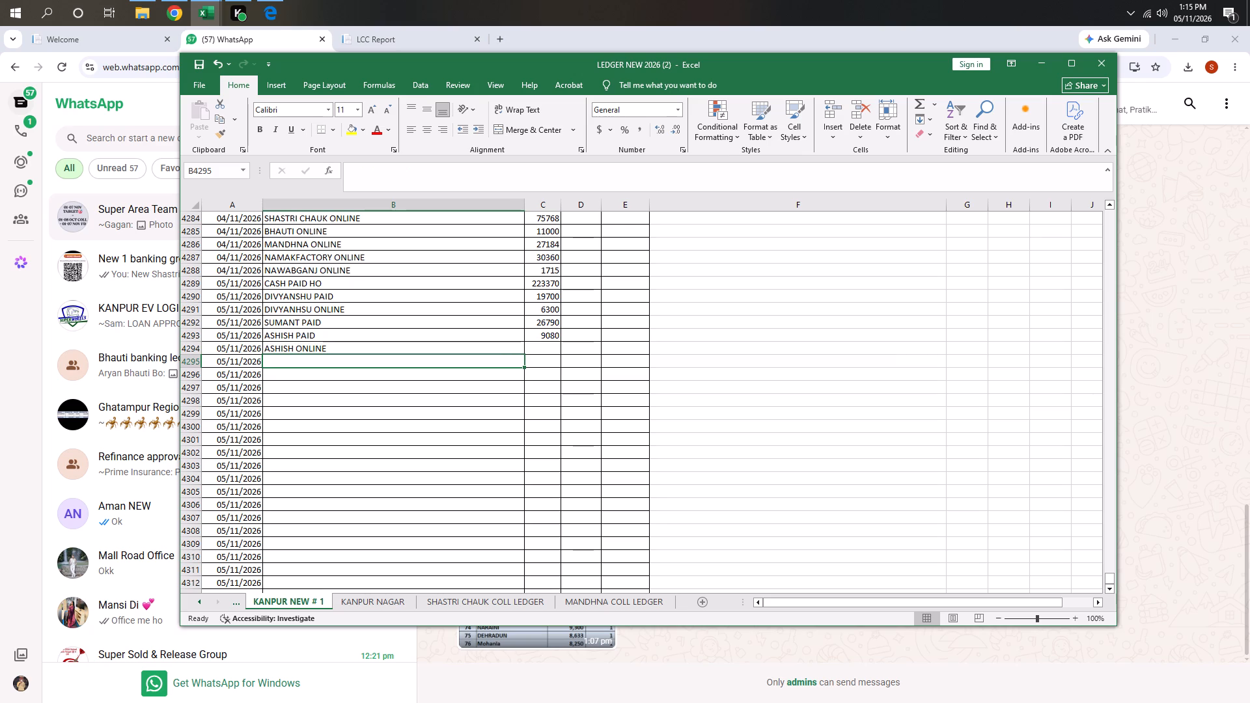
Enter 21130 as the column C amount for the ASHISH ONLINE entry in row 4294.
key("Right")
key("Up")
type("21130")
key("Return")
Check the combined total of the ASHISH PAID and ASHISH ONLINE amounts in C4293:C4294.
key("Up")
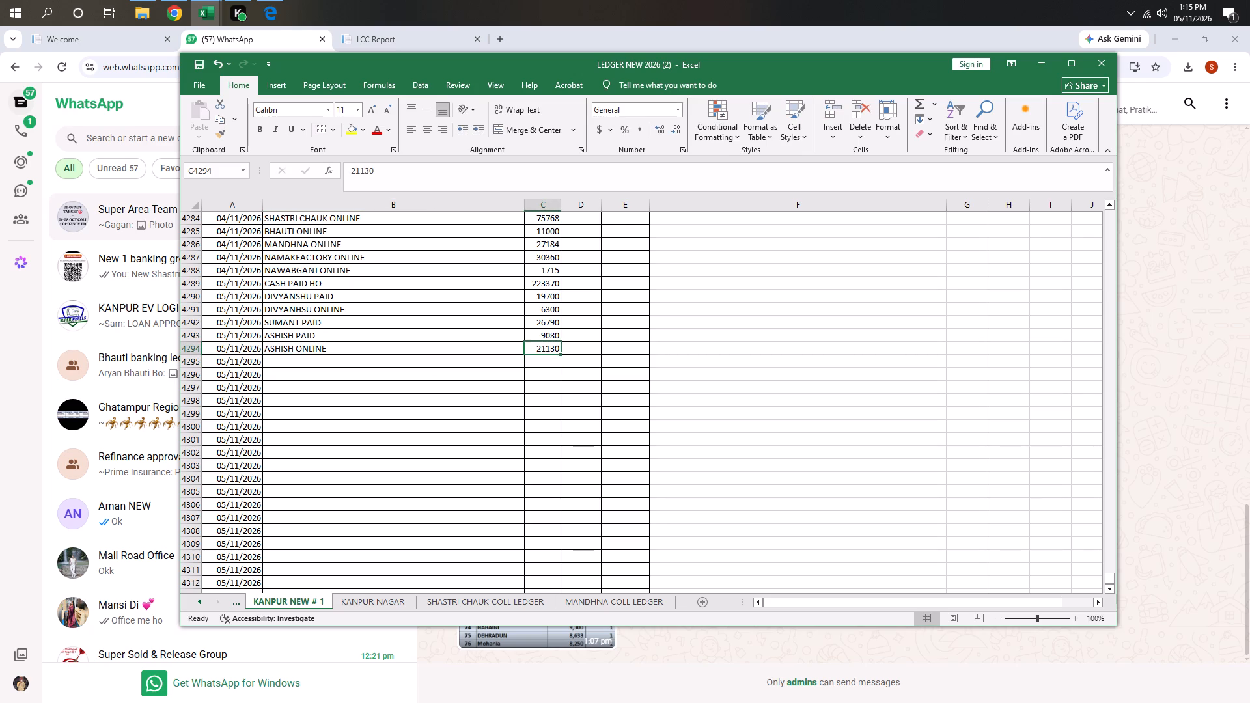
key("Up")
key("shift+Down")
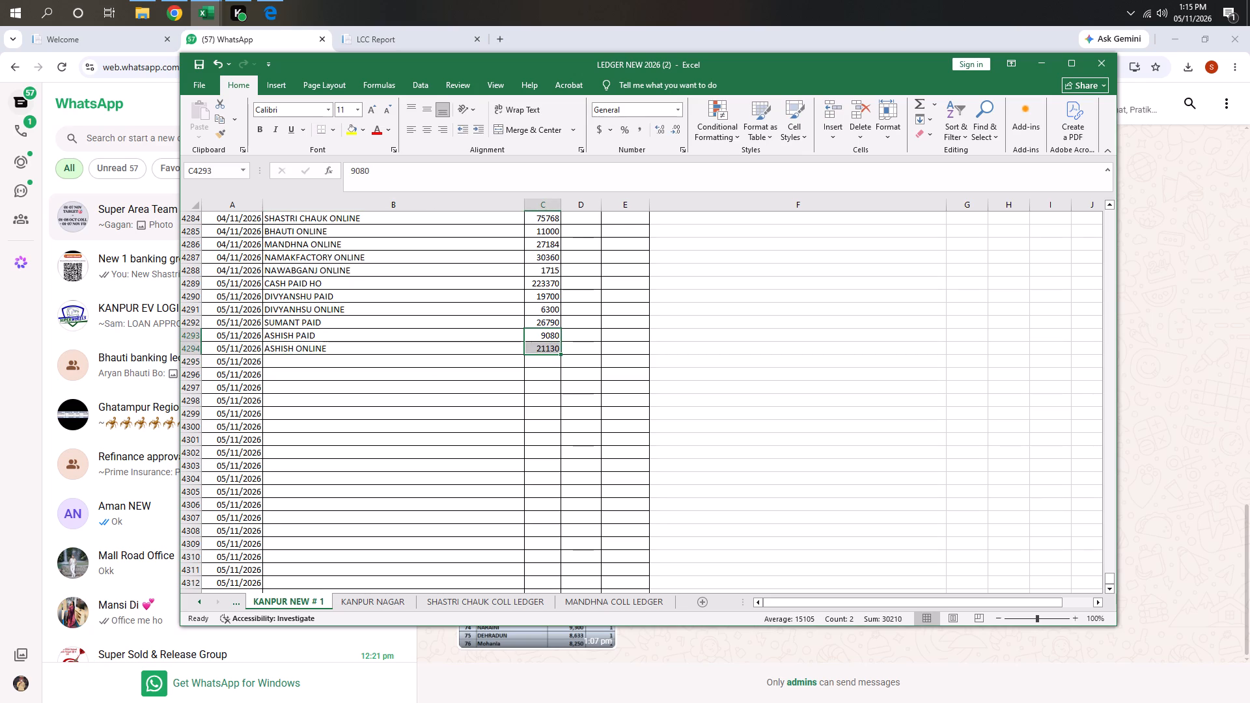
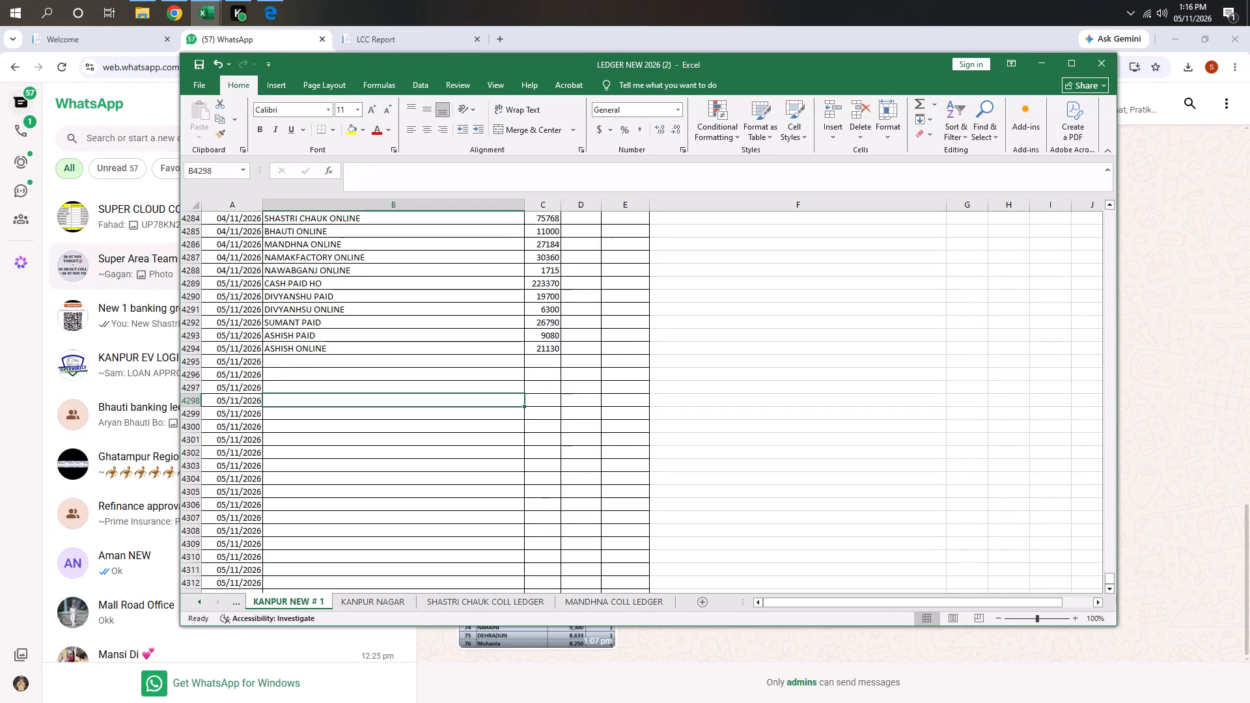
Add the entry AMAN PAID in row 4295 with 36840 as its column C amount.
left_click(344, 368)
left_click(365, 359)
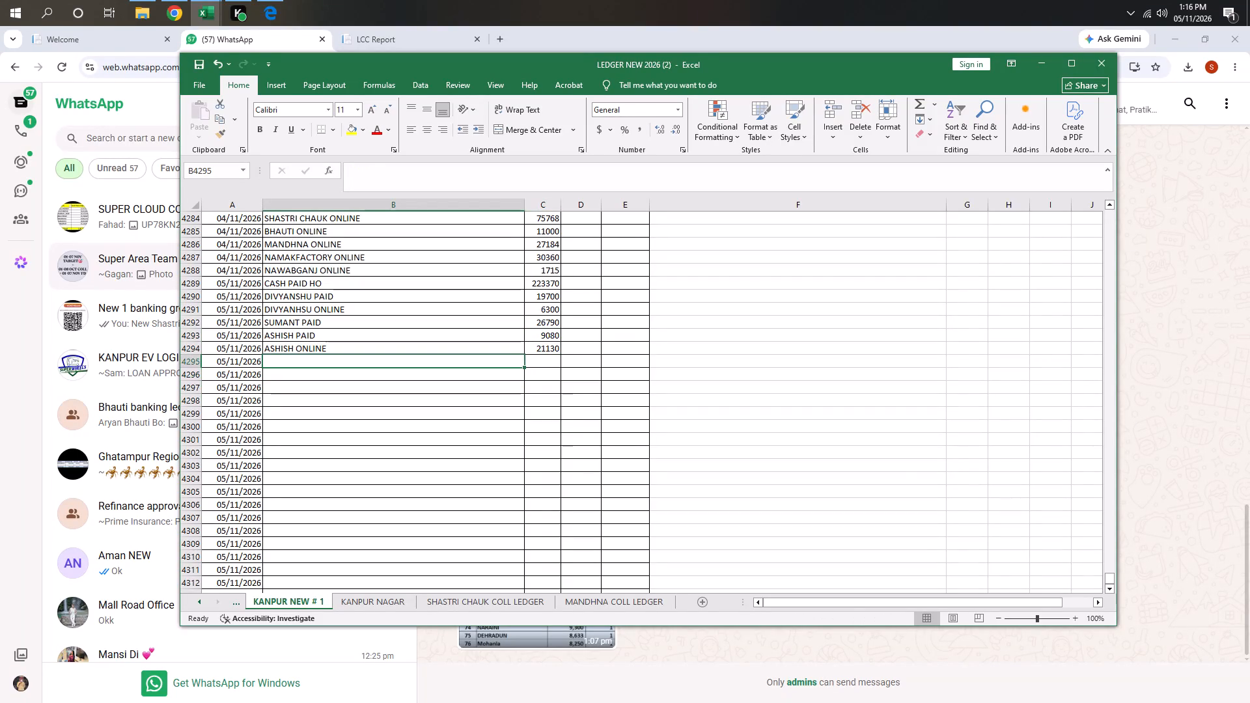
type("AMAN P")
key("Tab")
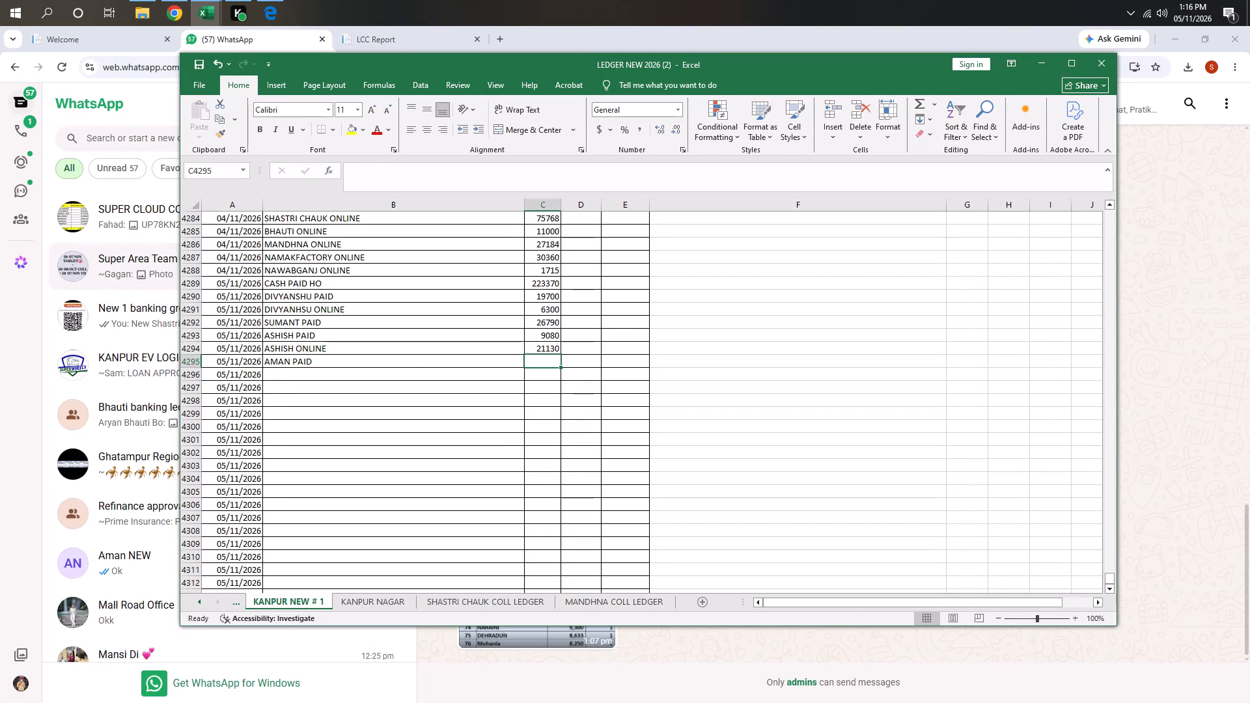
type("36840")
key("Return")
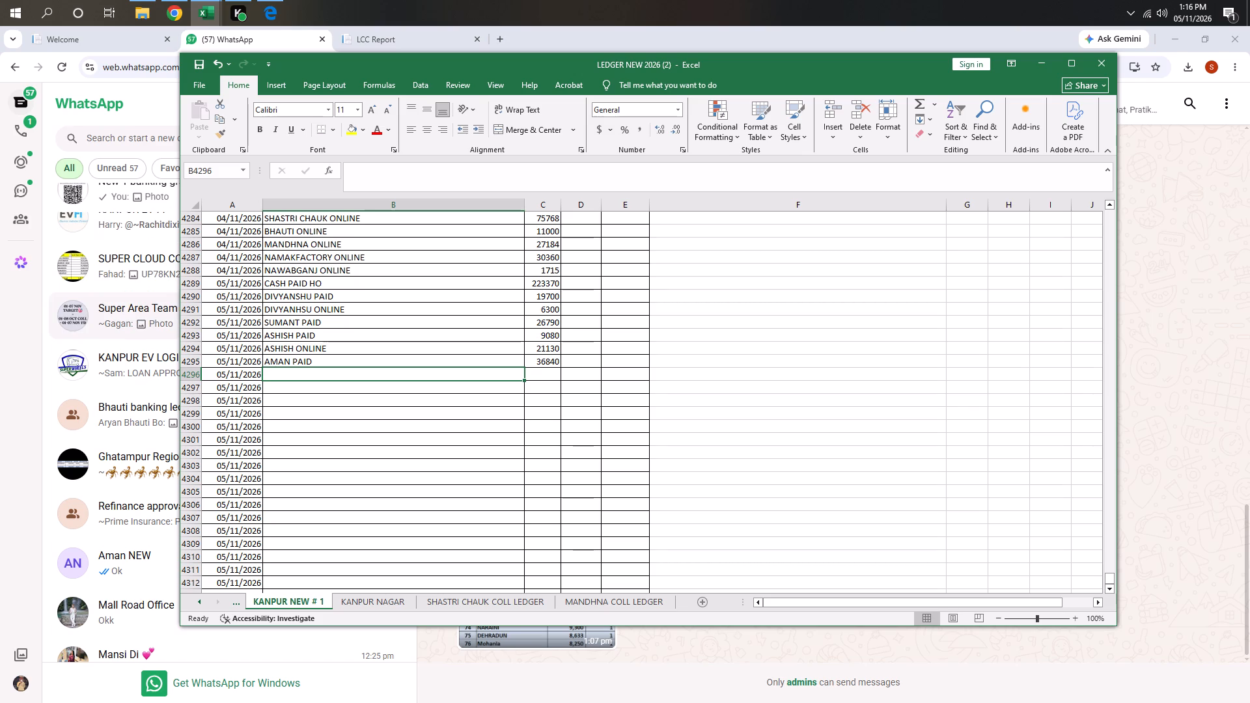
Add the entry SHASTRI CHAUK ONLINE in row 4296 with 2000 as its column C amount.
left_click(352, 402)
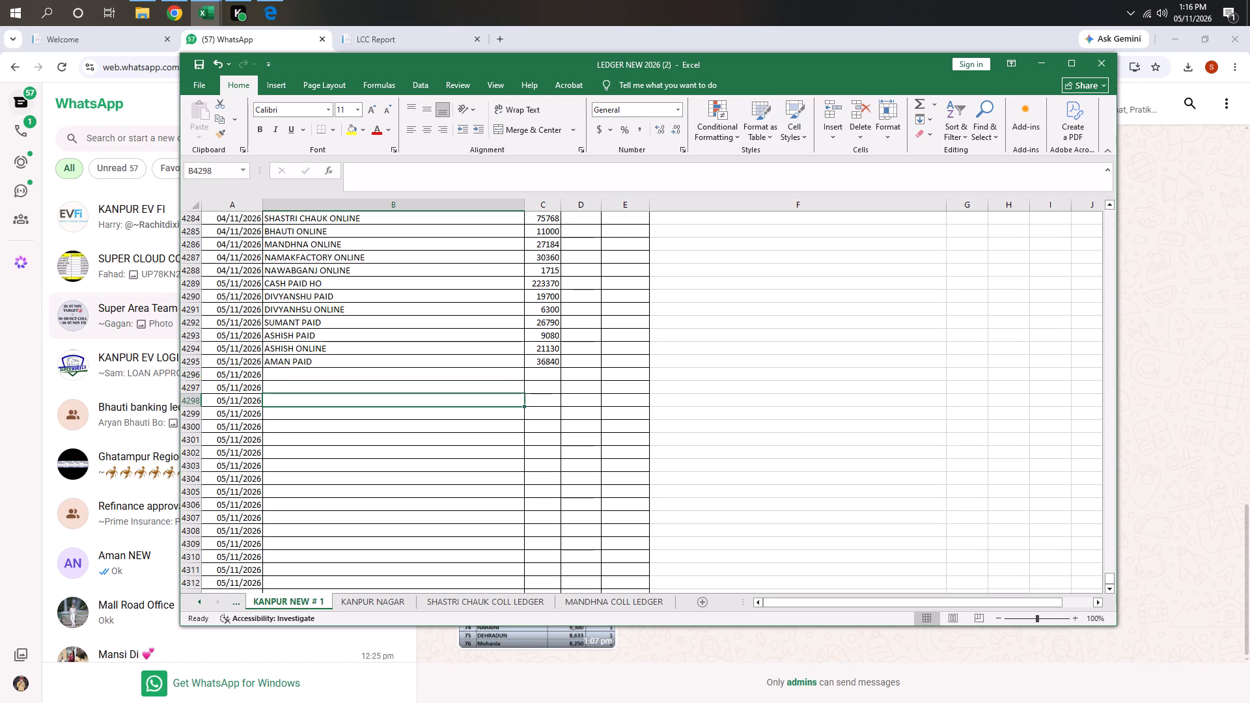
left_click(338, 379)
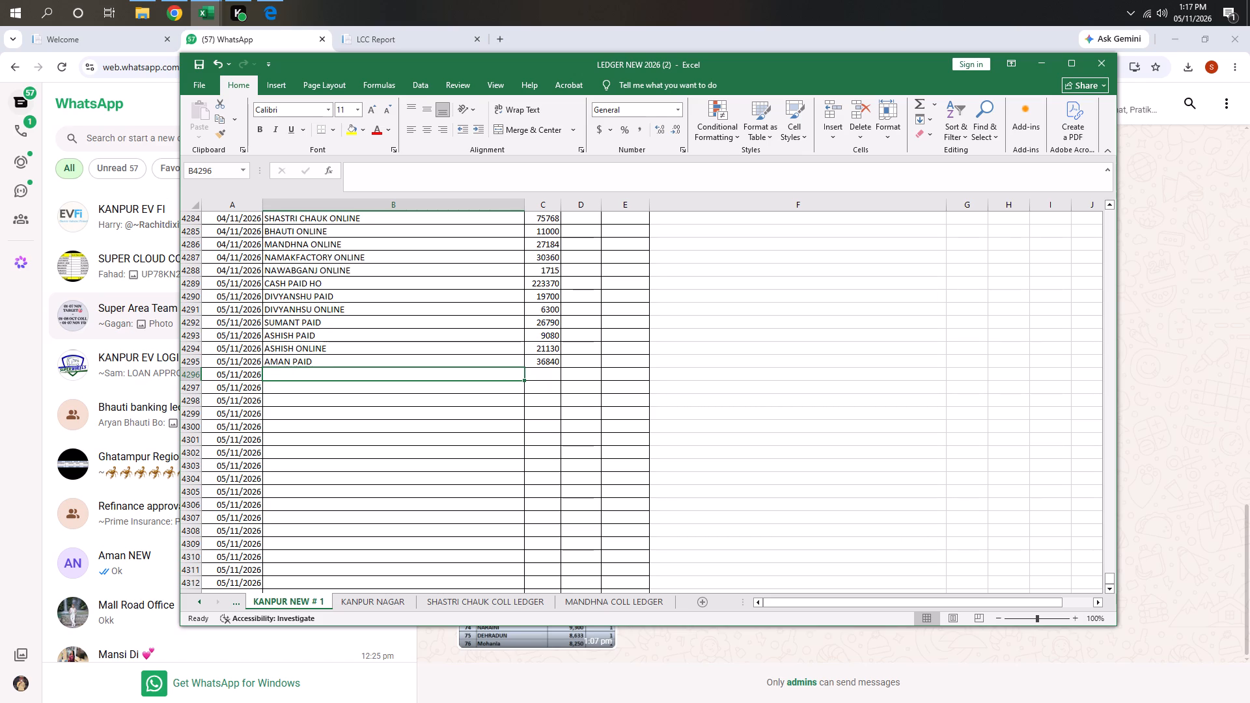
key("n")
key("BackSpace")
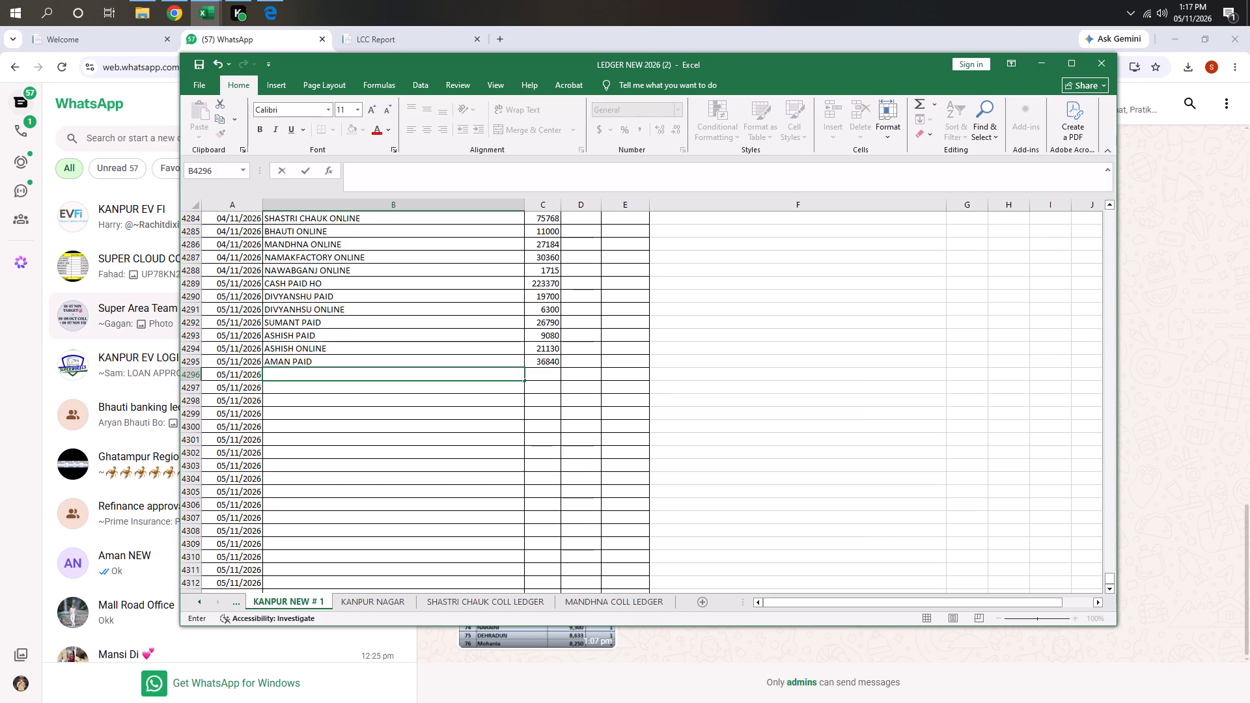
type("SHA")
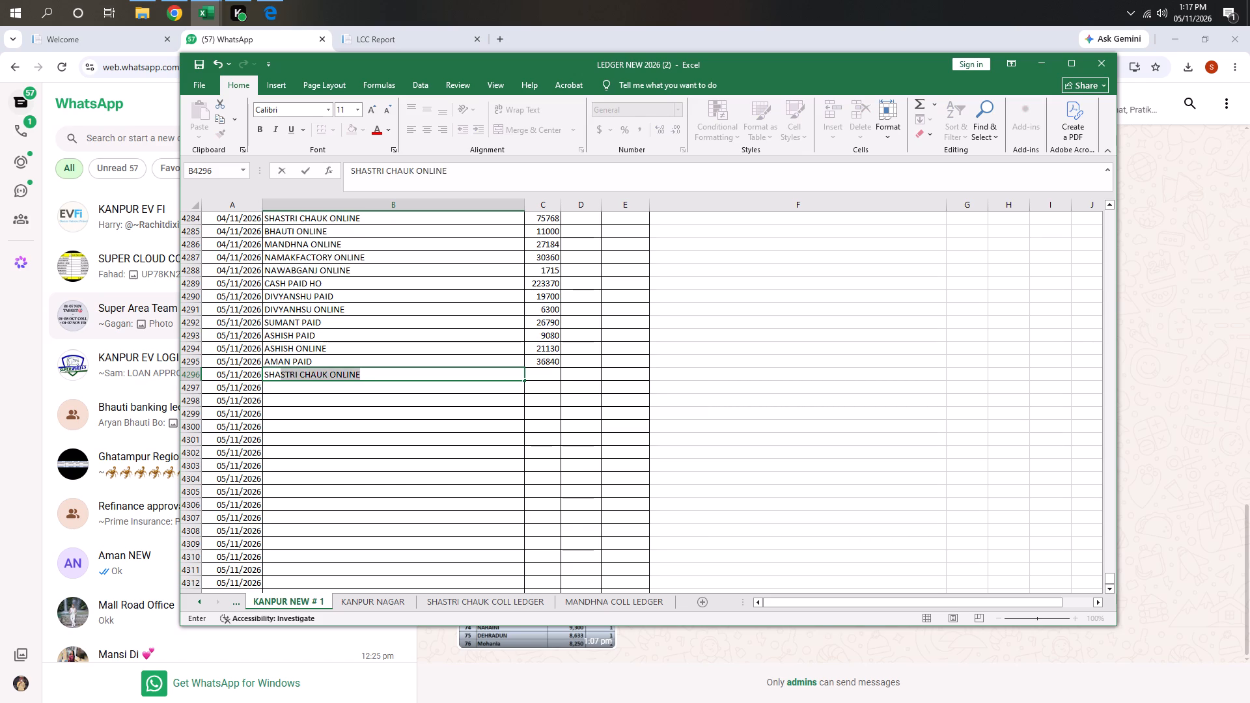
key("Tab")
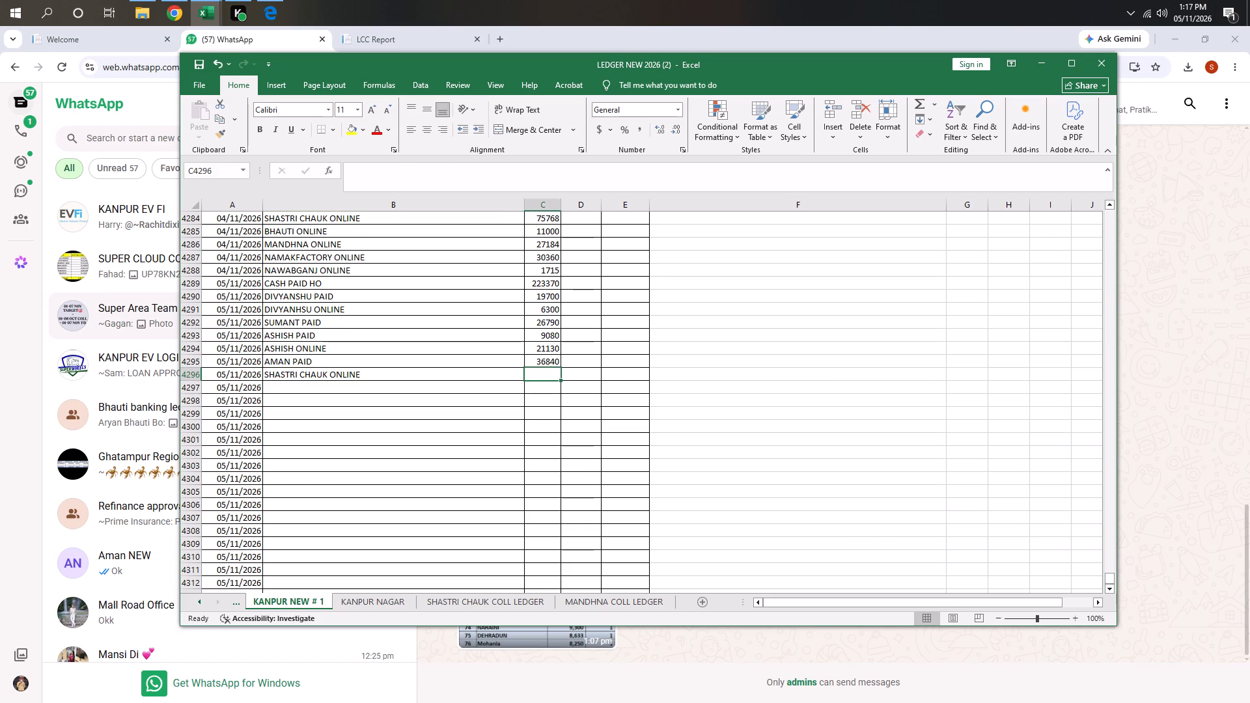
type("2000")
key("Return")
Enter 5000 as the column C amount in row 4297 and fill the SHASTRI CHAUK ONLINE description down from row 4296.
key("Right")
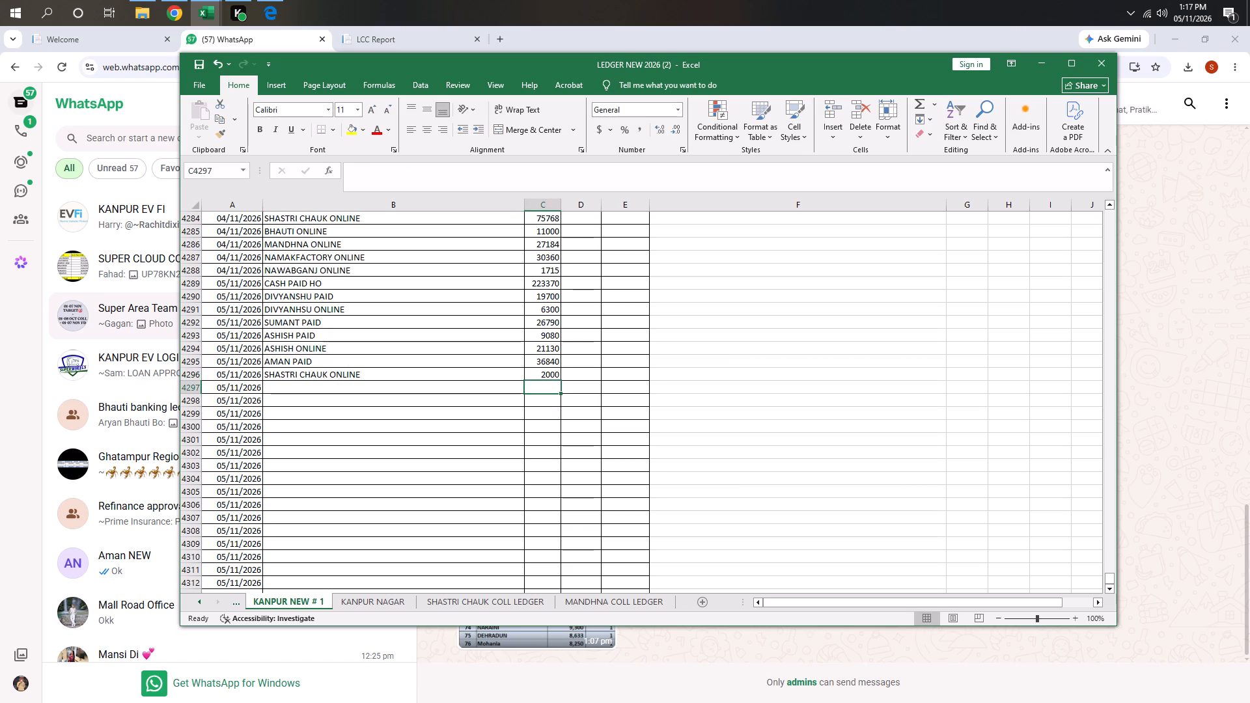
type("5000")
key("Return")
key("Left")
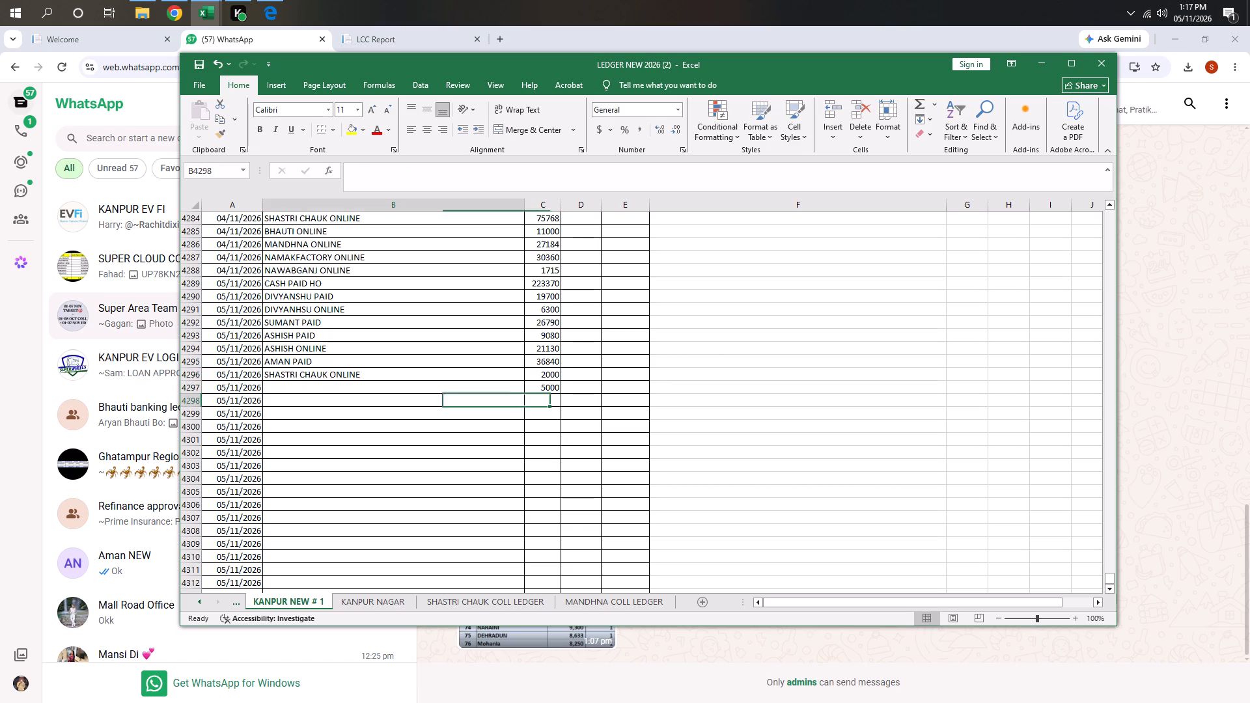
key("Up")
key("Up")
key("shift+Down")
key("ctrl+d")
Enter 13654 as the column C amount in row 4298.
key("Down")
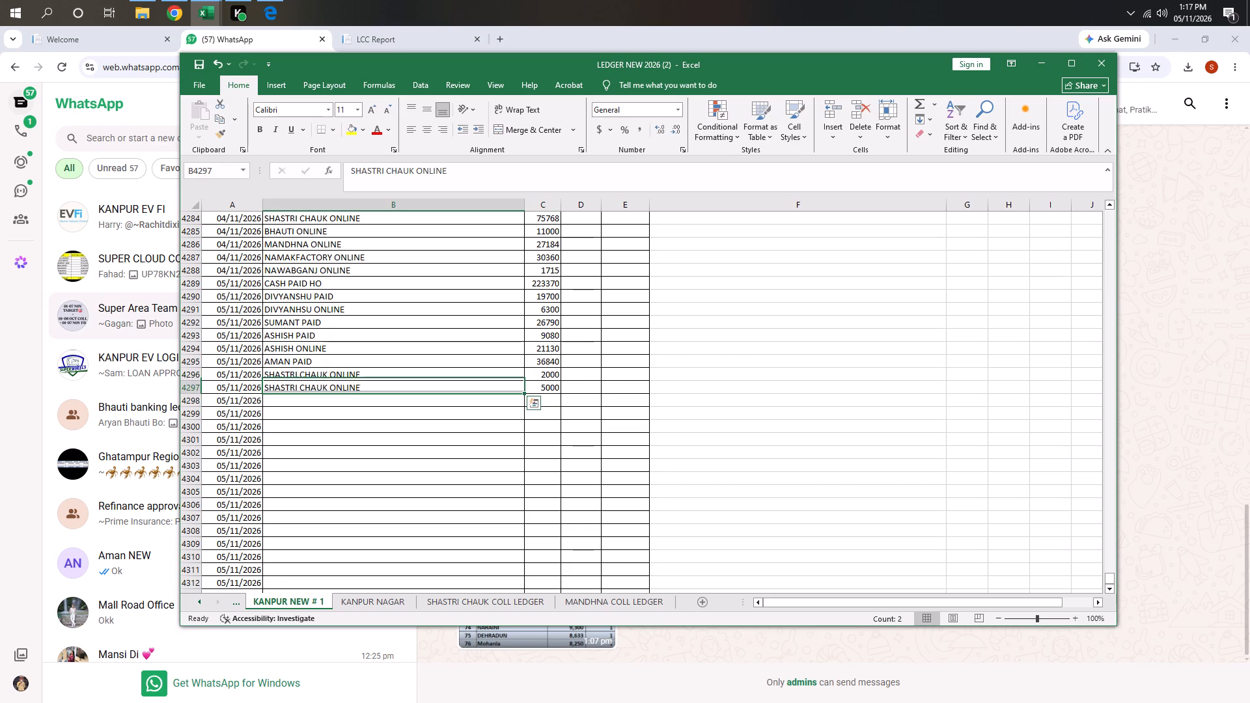
key("Down")
key("Right")
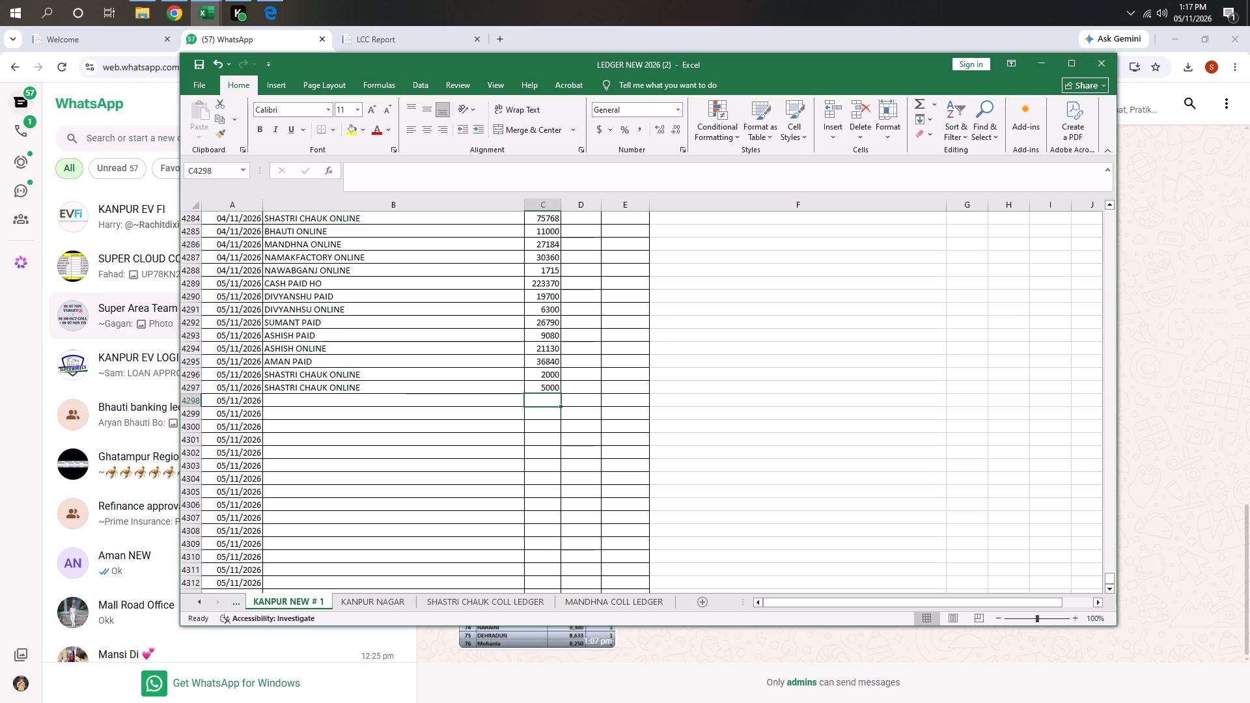
type("13654")
key("Return")
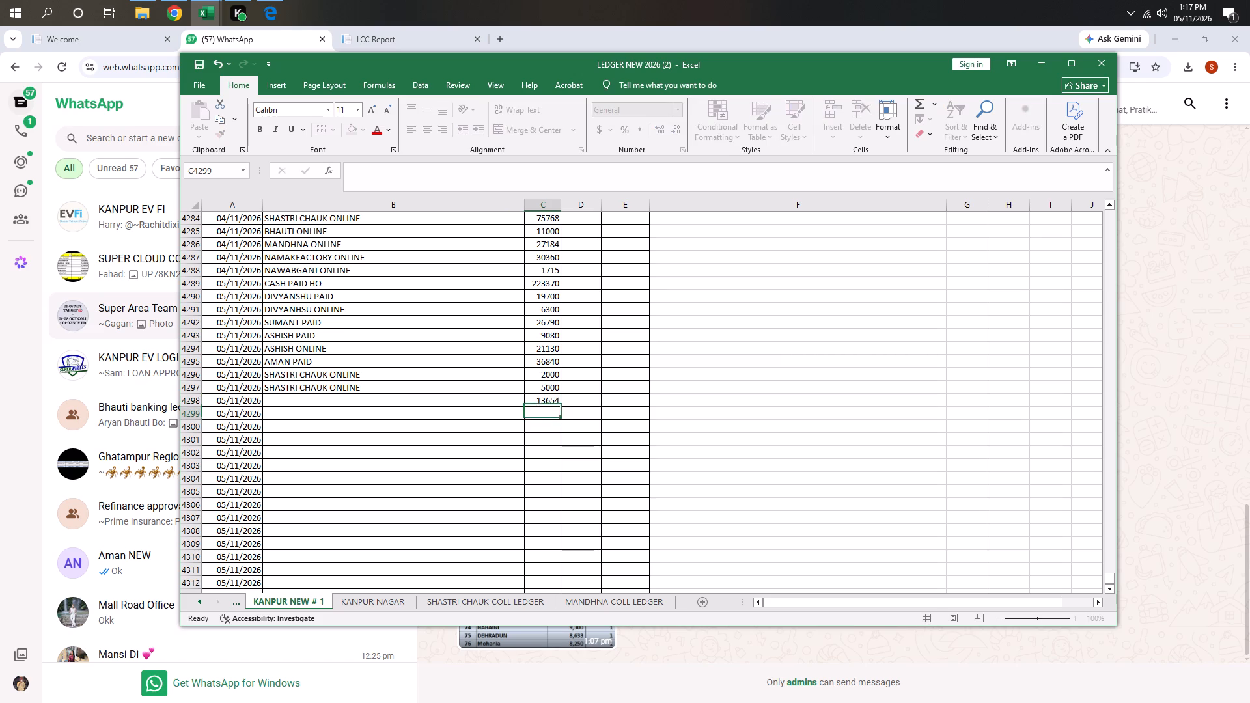
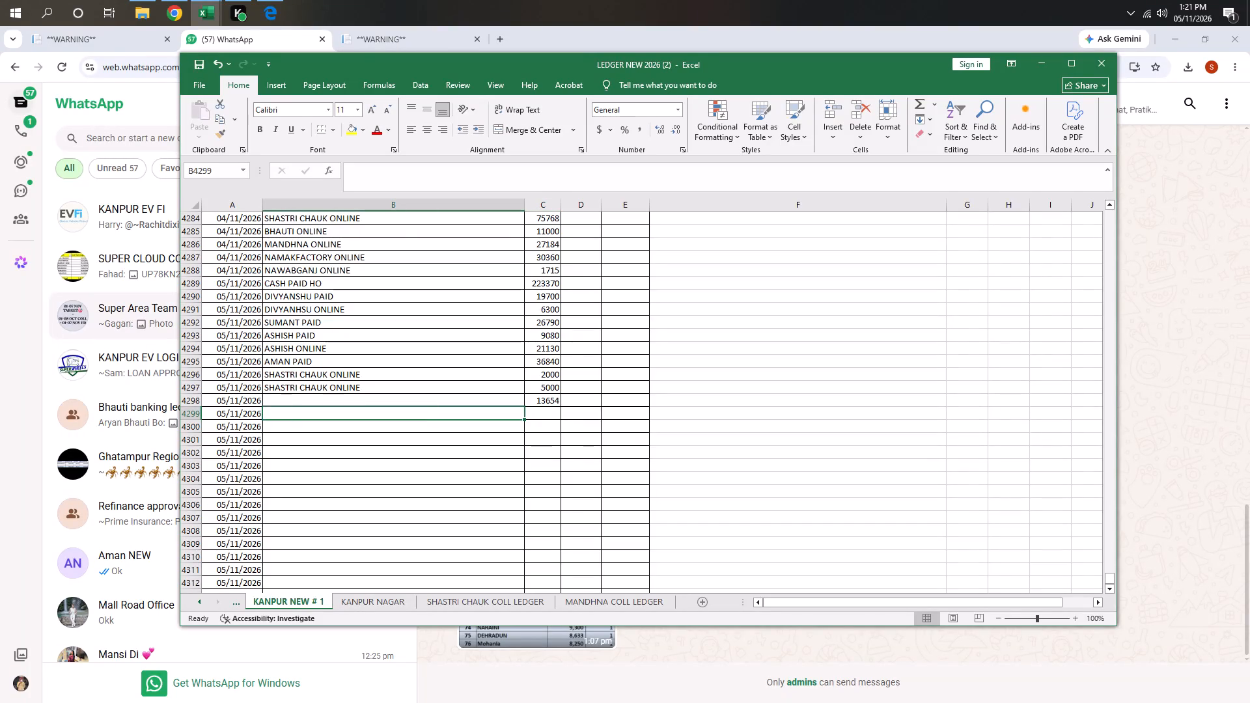
Fill the SHASTRI CHAUK ONLINE description down from row 4297 into row 4298.
left_click(415, 400)
left_click_drag(374, 386, 370, 399)
key("ctrl+d")
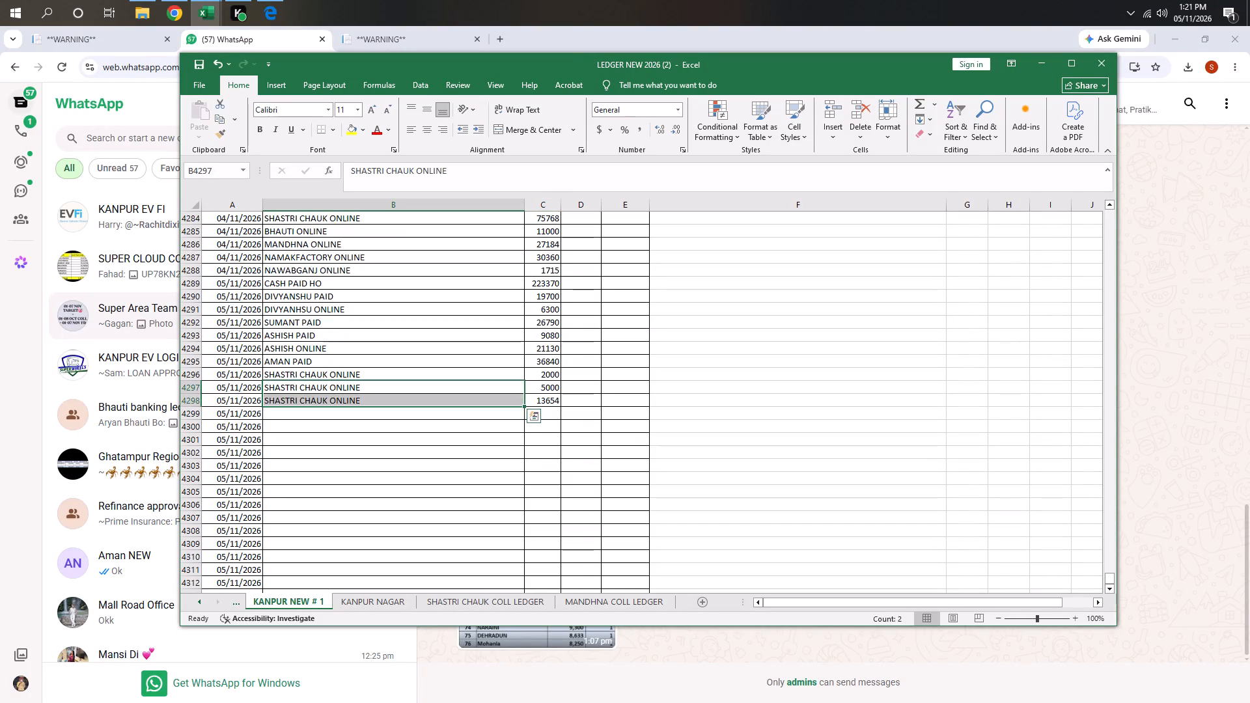
left_click(340, 441)
left_click(357, 413)
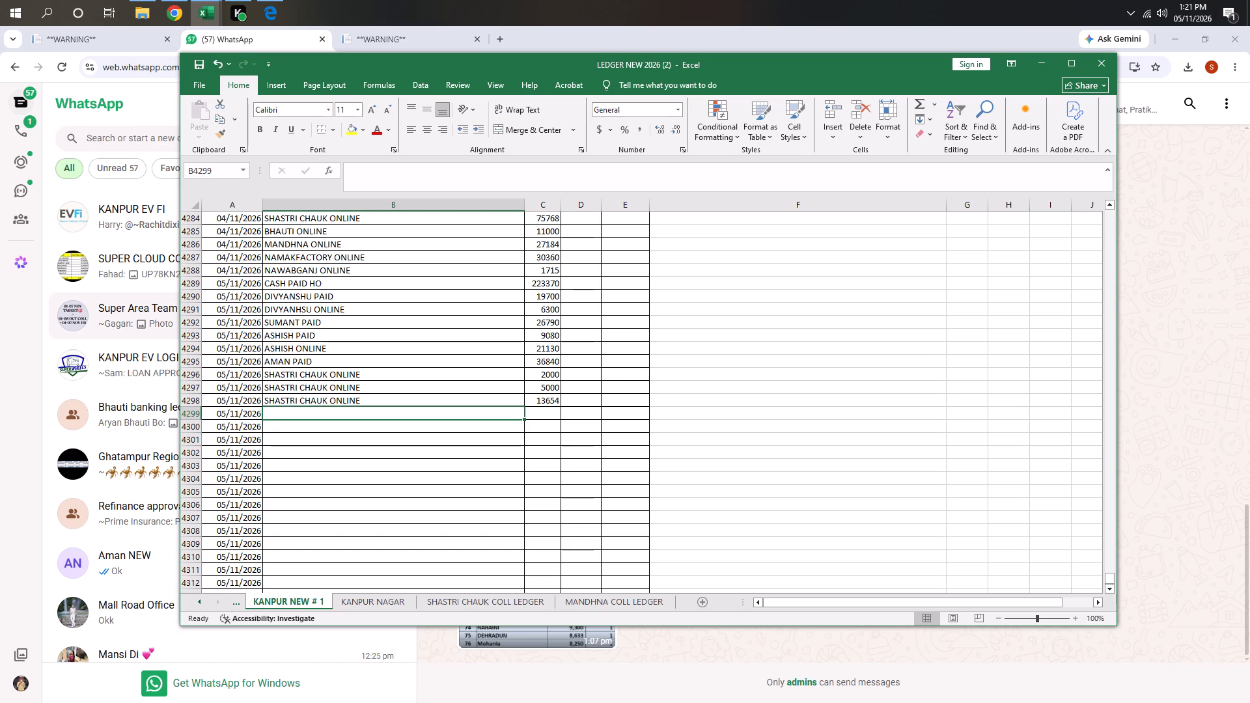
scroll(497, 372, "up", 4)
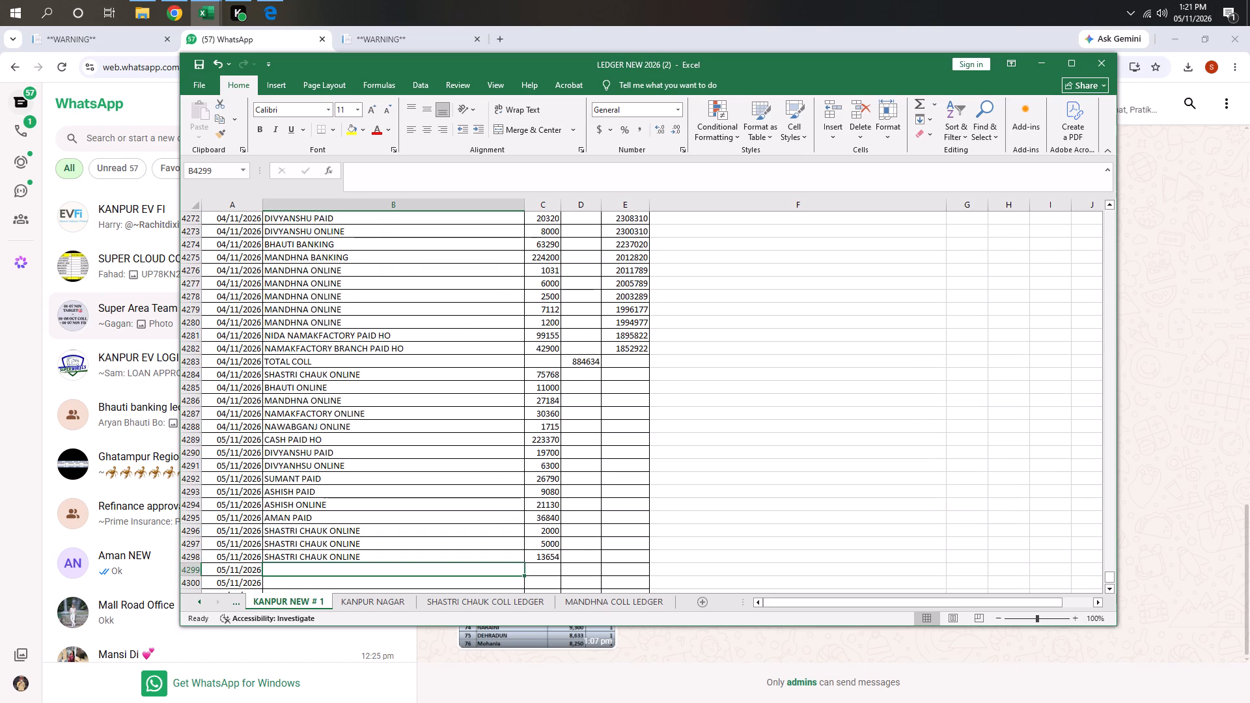
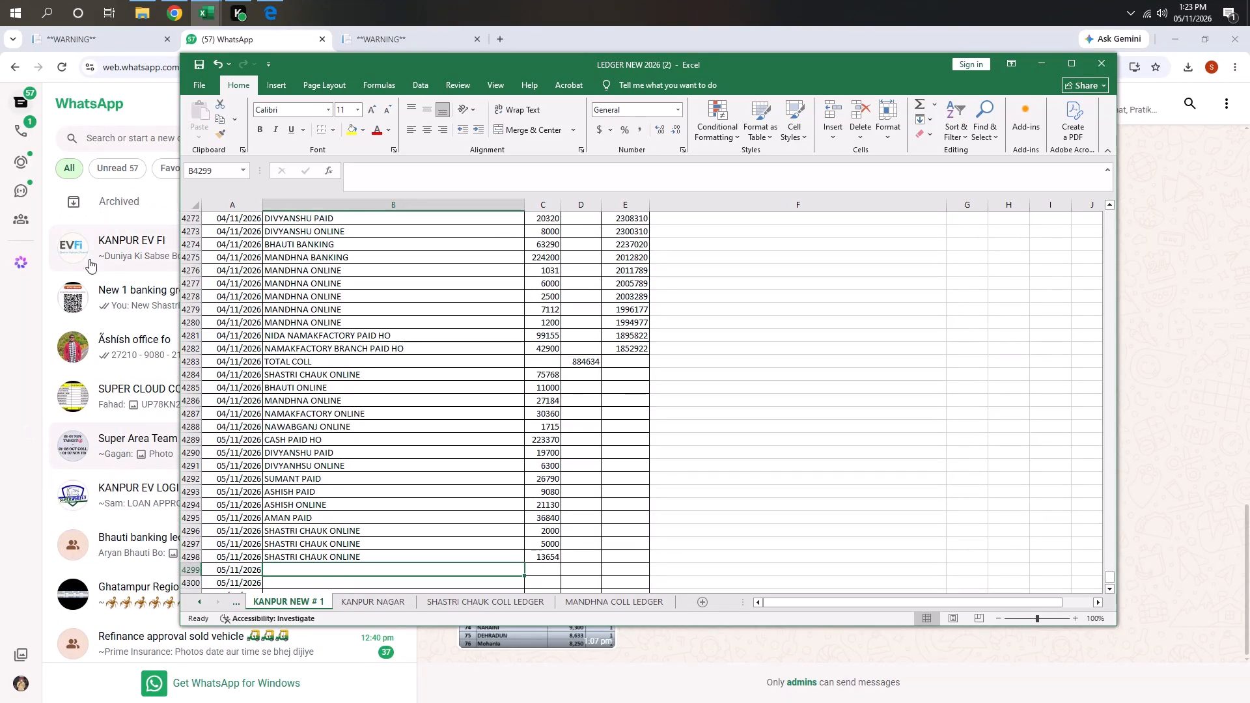
Check the combined amount of the 04/11/2026 ASHISH PAID and ASHISH ONLINE entries in rows 4269 to 4271.
scroll(309, 326, "up", 6)
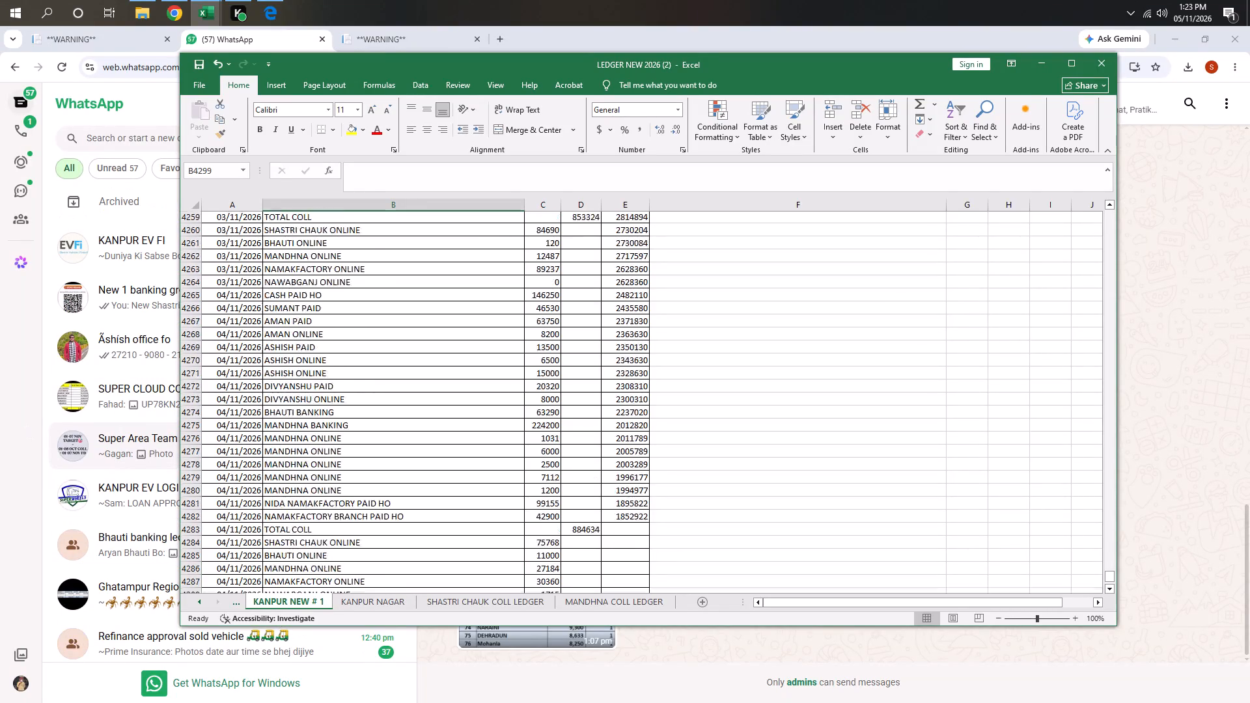
scroll(375, 368, "up", 1)
left_click(378, 431)
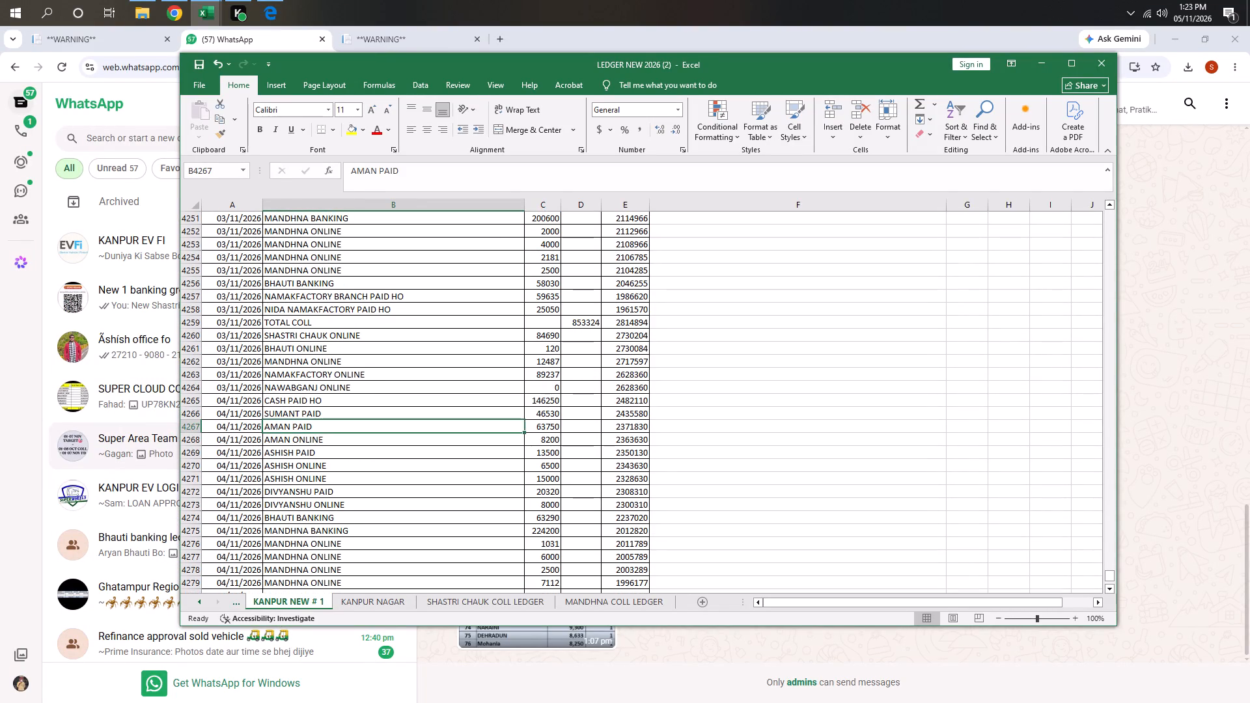
left_click(382, 450)
left_click_drag(545, 452, 488, 479)
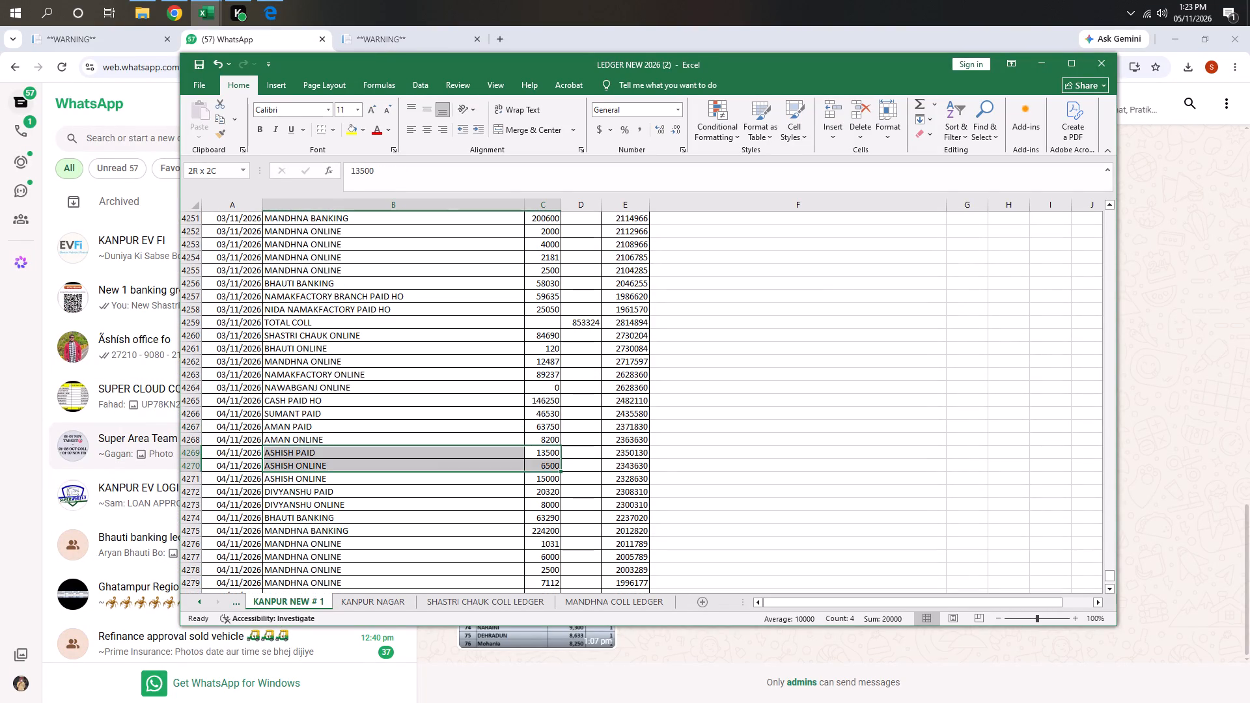
left_click_drag(488, 479, 538, 480)
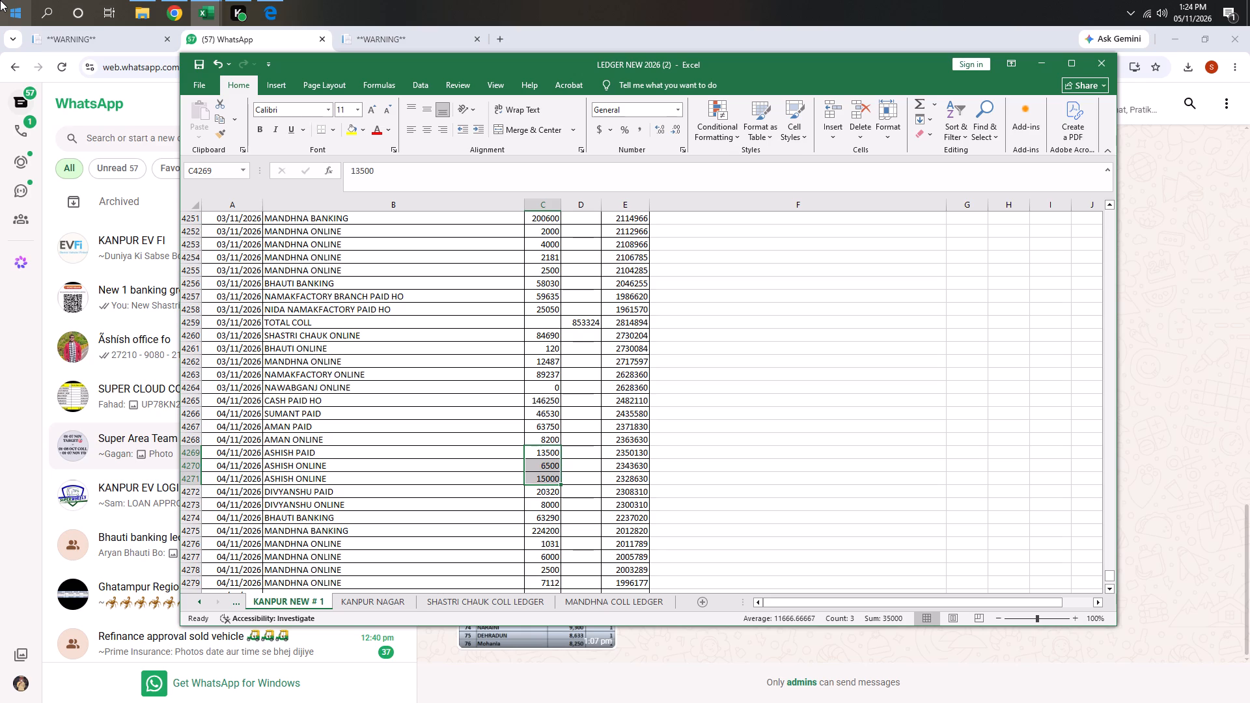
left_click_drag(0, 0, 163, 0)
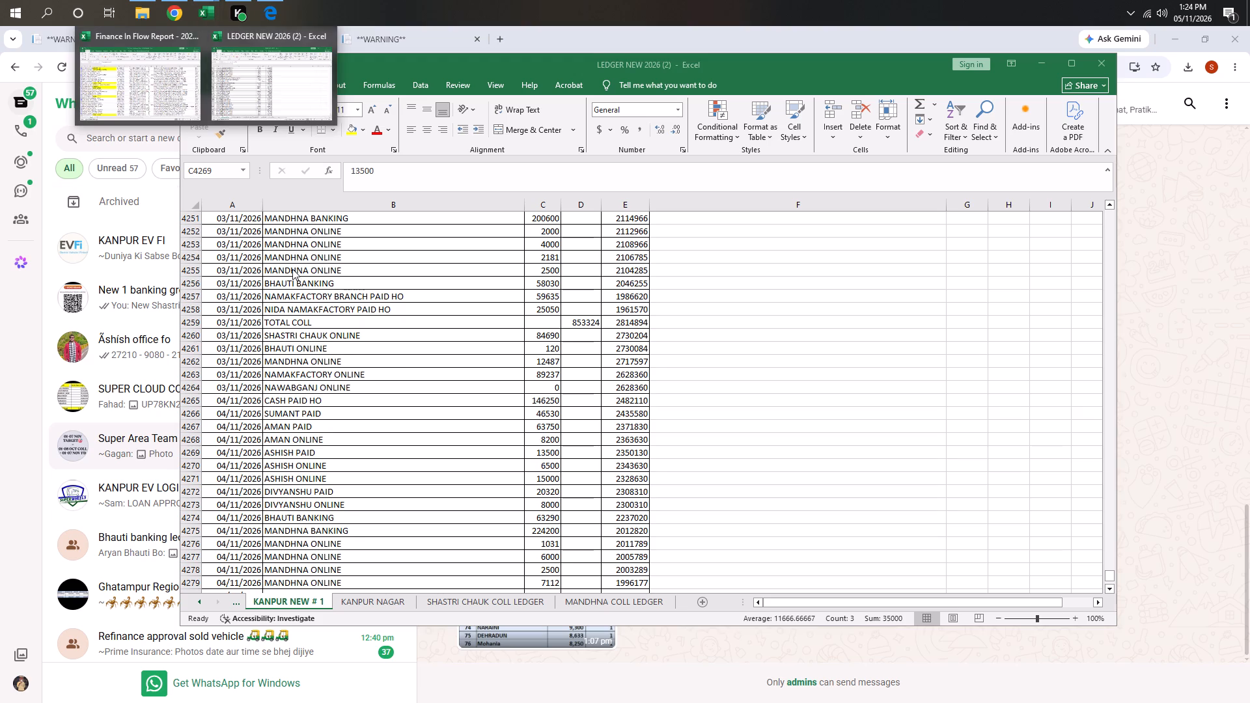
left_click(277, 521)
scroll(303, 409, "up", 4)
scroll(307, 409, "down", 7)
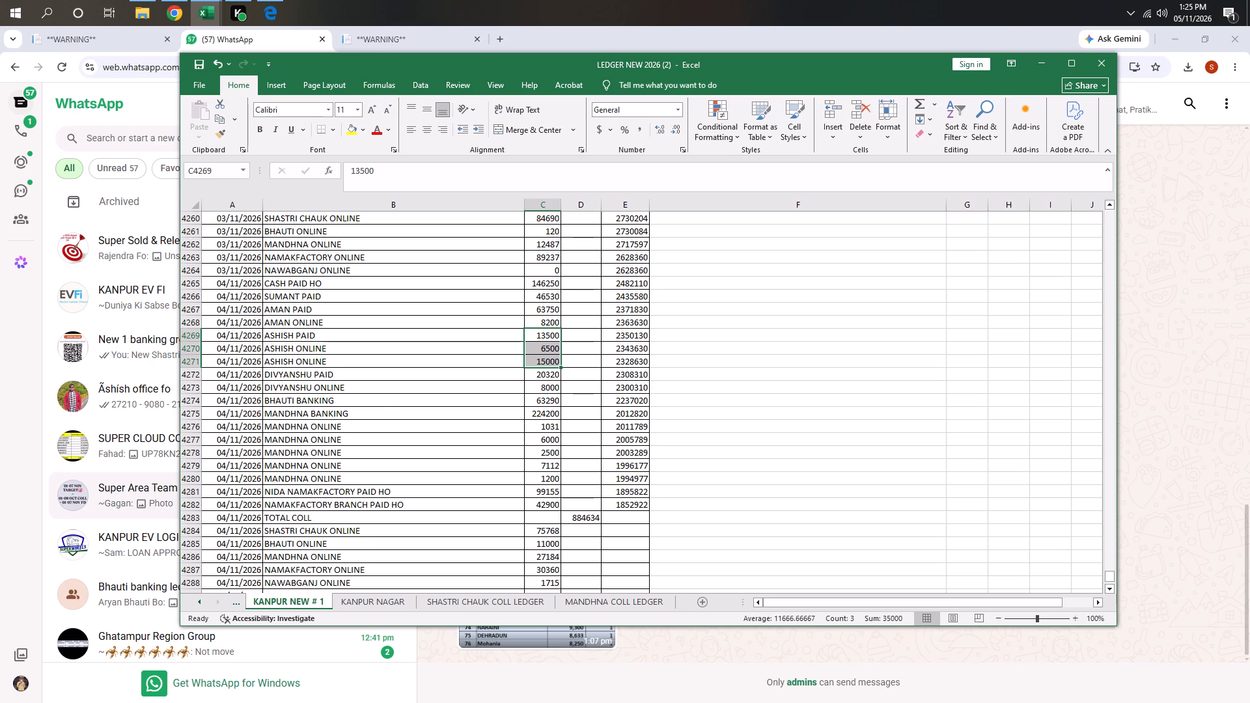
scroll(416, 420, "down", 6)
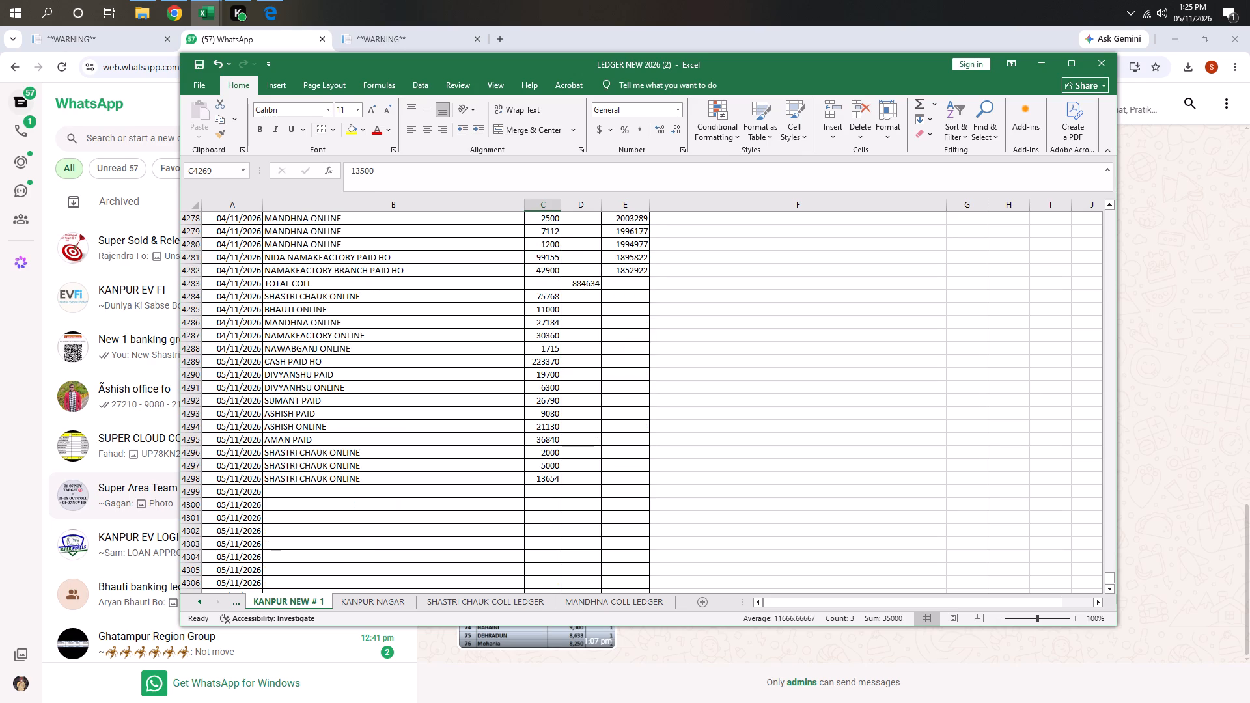
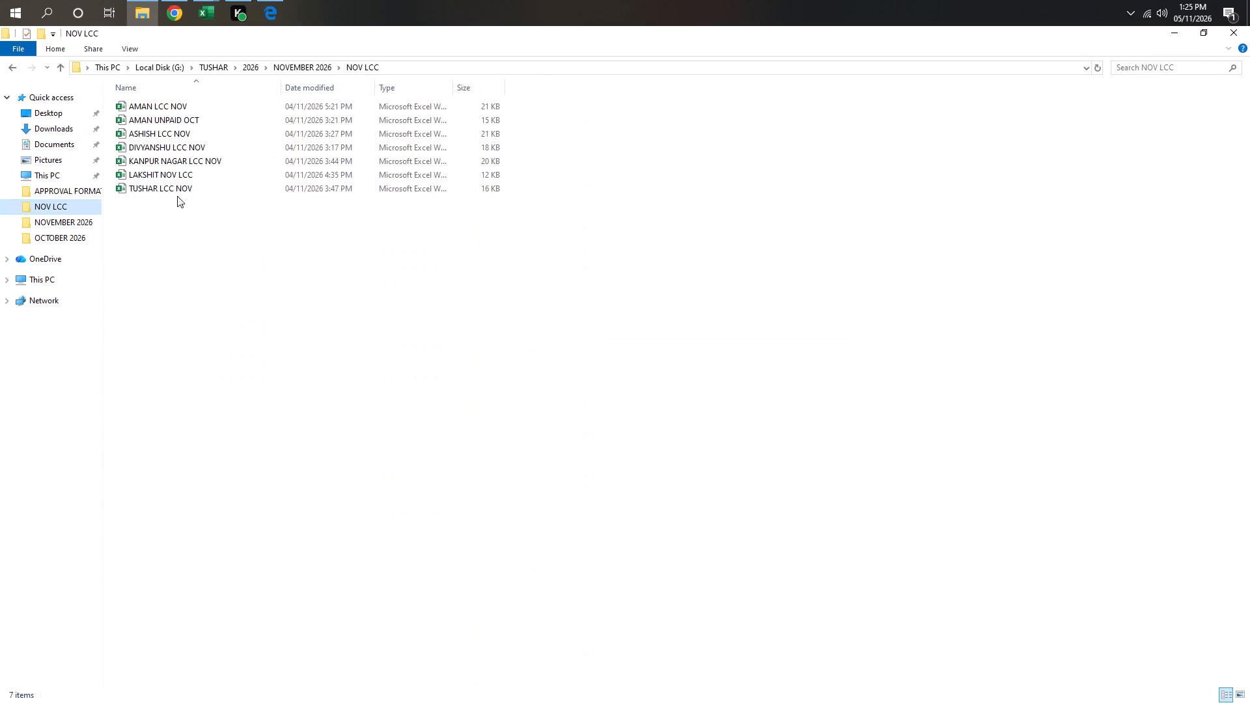
Open the Finance In Flow Report - 2026-11-03 workbook from the NOVEMBER 2026 folder.
left_click(75, 227)
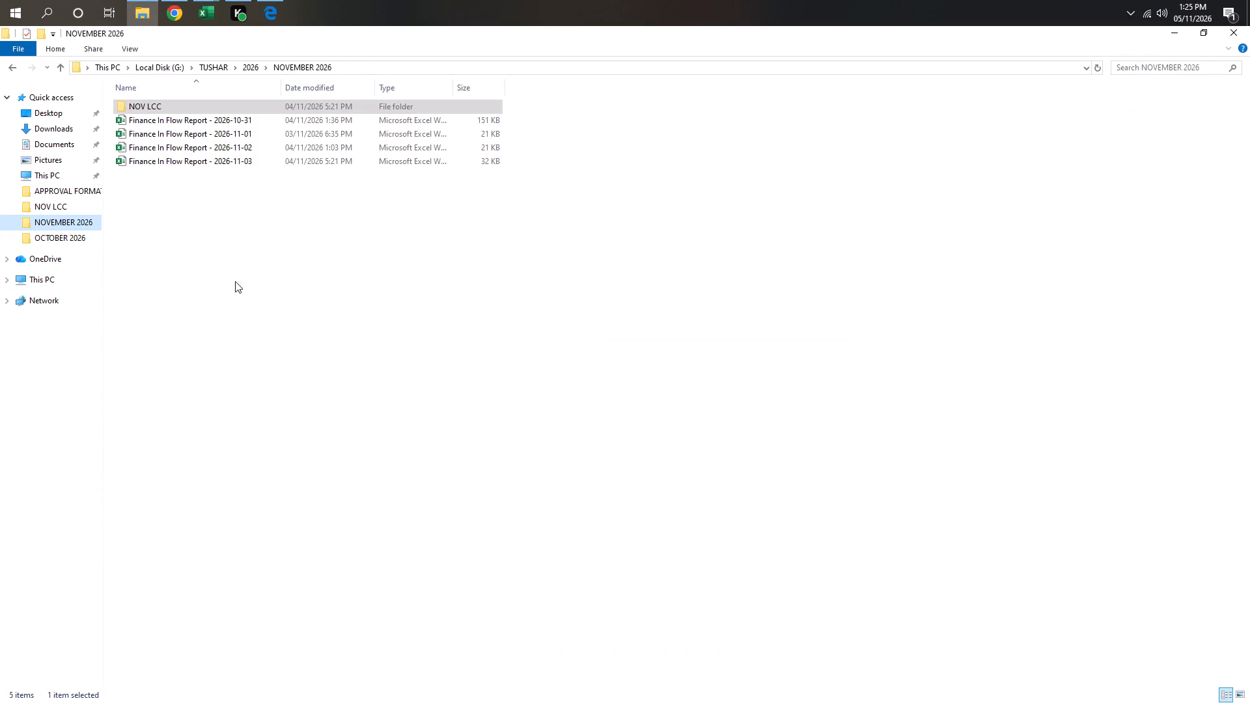
left_click(228, 170)
left_click(240, 160)
double_click(249, 158)
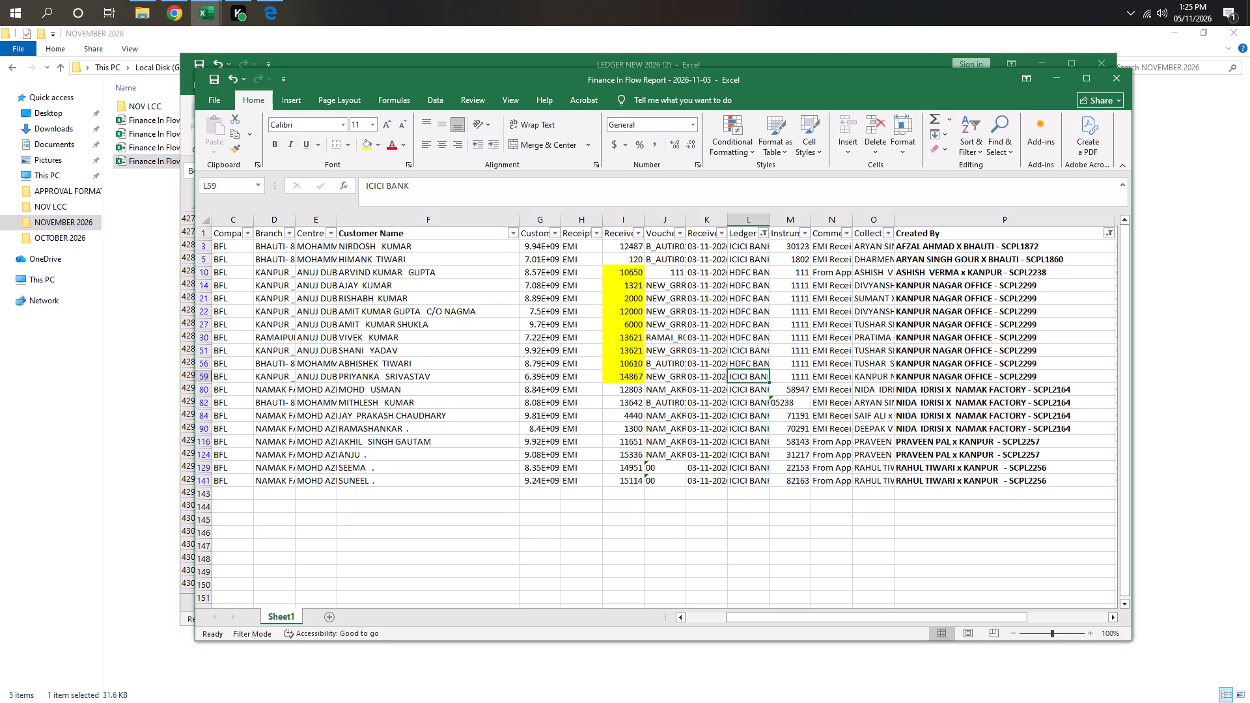
Clear the report's existing filters and filter the Created By column to Ashish's KANPUR entry only.
left_click(755, 328)
key("ctrl+a")
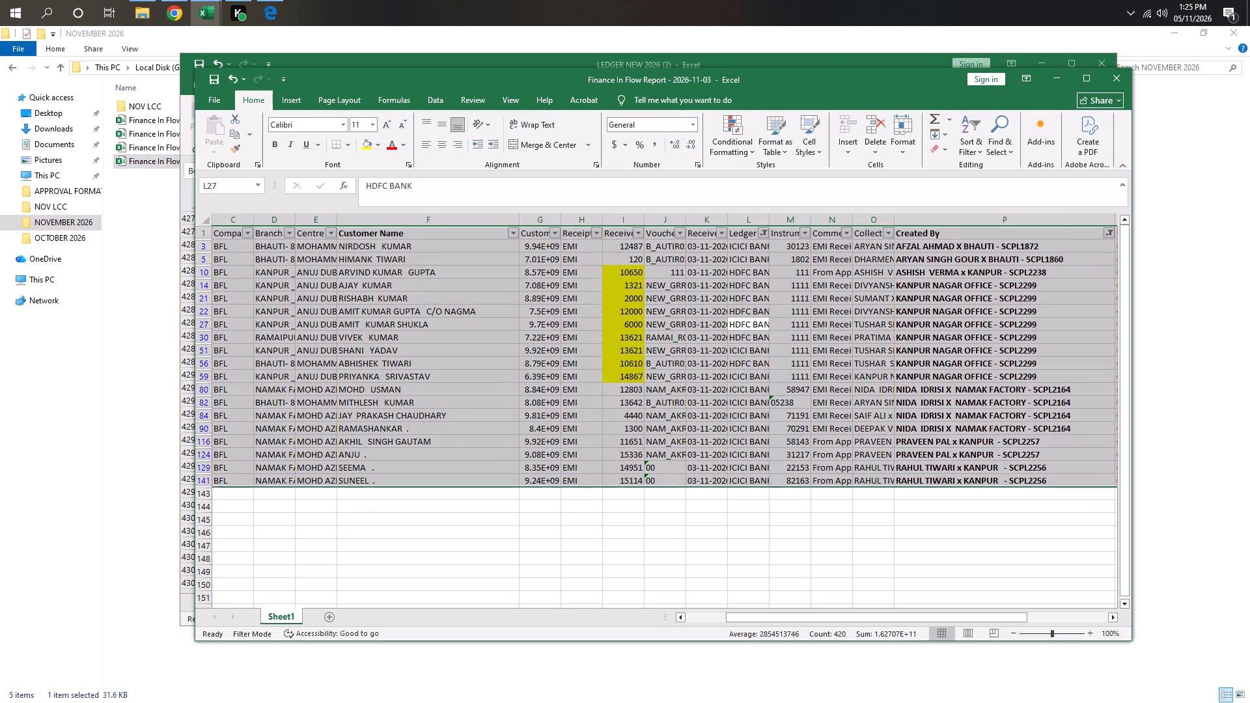
type("DFS")
left_click(916, 262)
left_click(1014, 234)
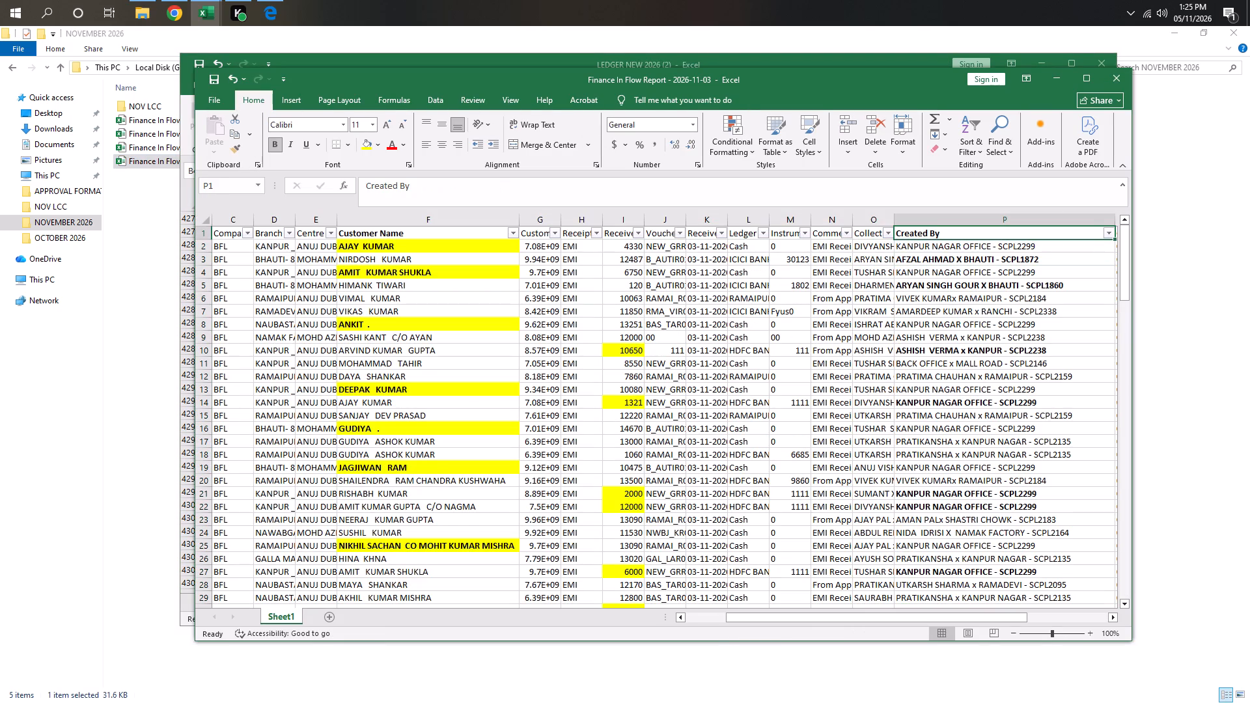
left_click(1104, 231)
left_click(988, 378)
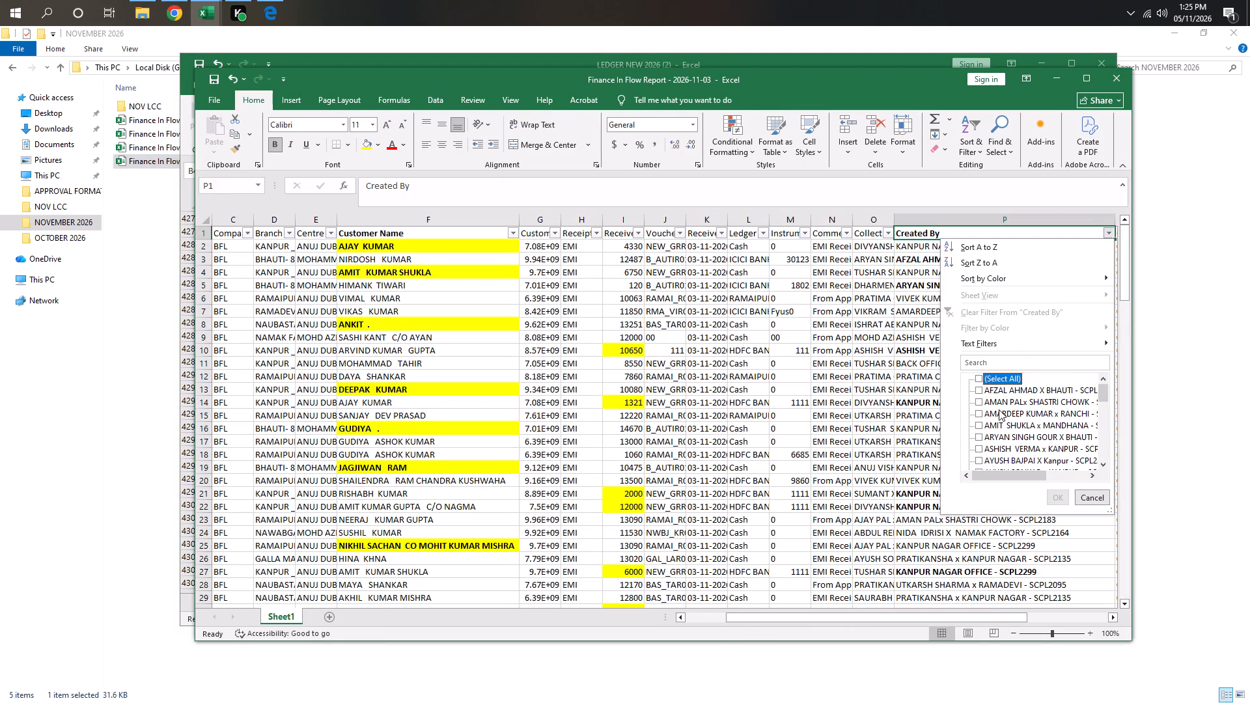
left_click(996, 454)
left_click(1058, 495)
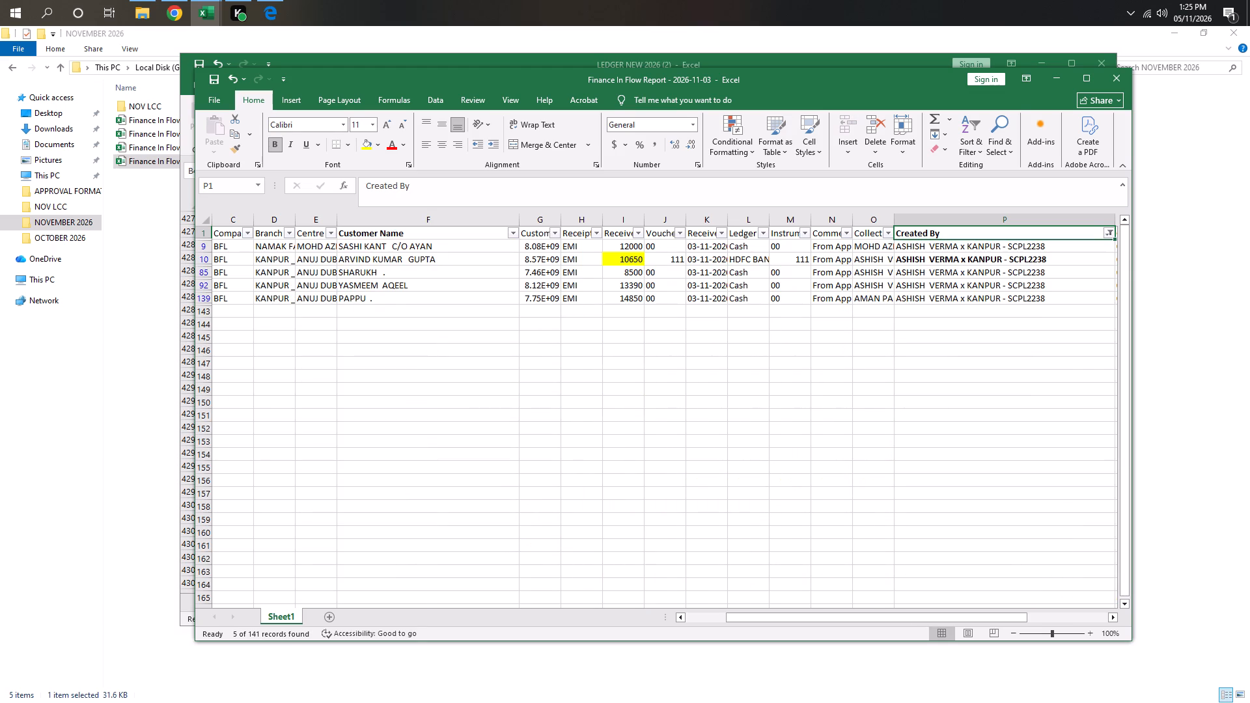
Check the combined received amount of Ashish's Cash receipts in rows 9, 85, 92 and 139, leaving out the highlighted HDFC BANK receipt.
left_click(624, 249)
left_click_drag(628, 277, 624, 313, "ctrl")
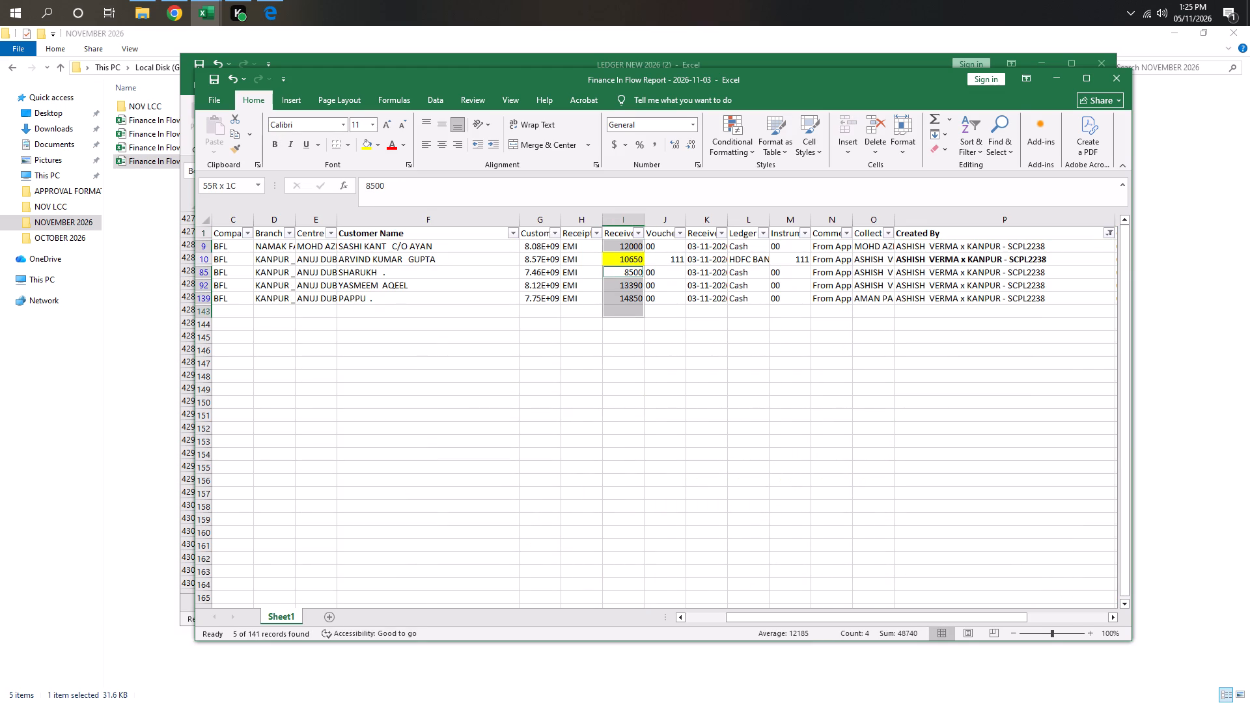
left_click_drag(624, 313, 636, 301, "ctrl")
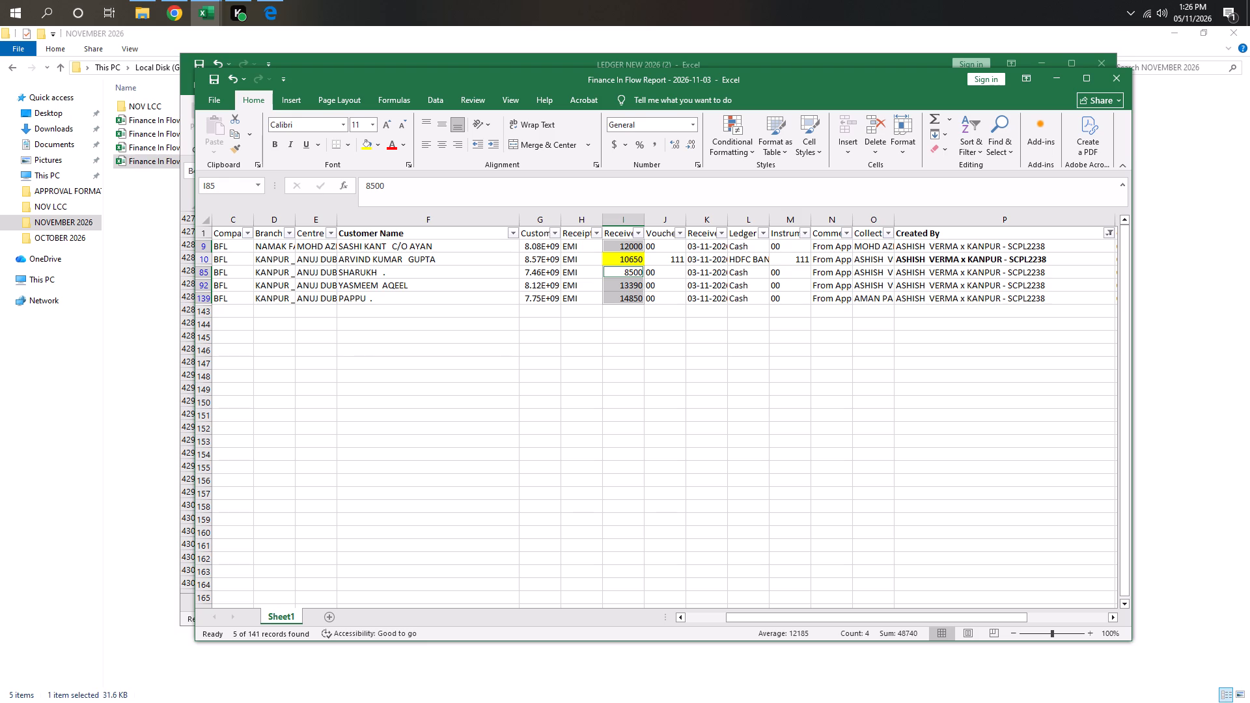
Switch to the LEDGER NEW 2026 (2) workbook and check the combined amount of the 04/11/2026 ASHISH PAID and ASHISH ONLINE entries in rows 4269 to 4271.
key("alt+Tab")
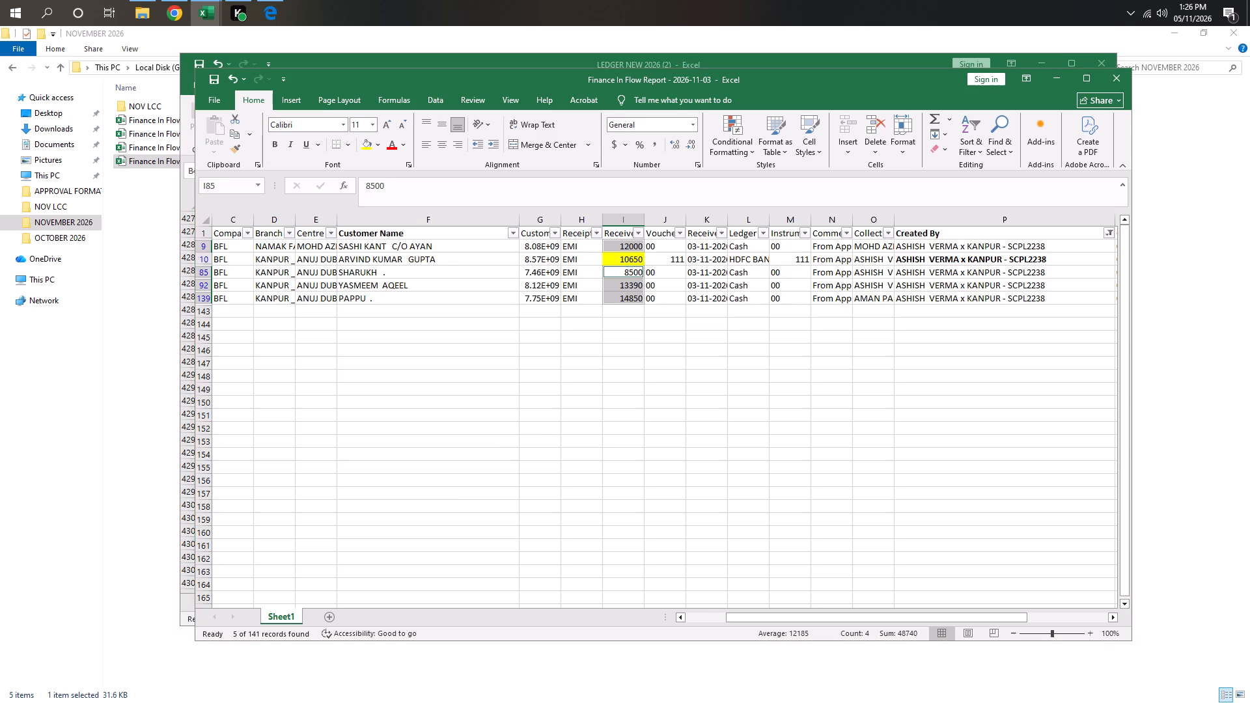
scroll(471, 426, "up", 9)
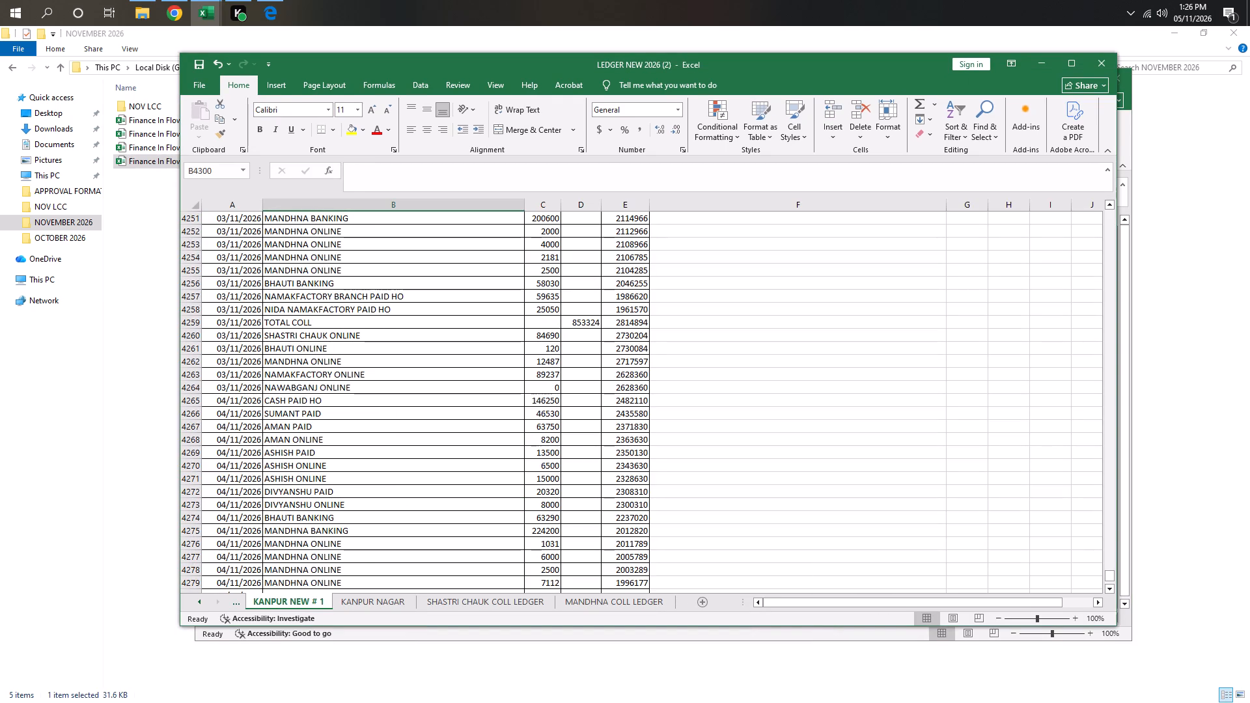
left_click(454, 409)
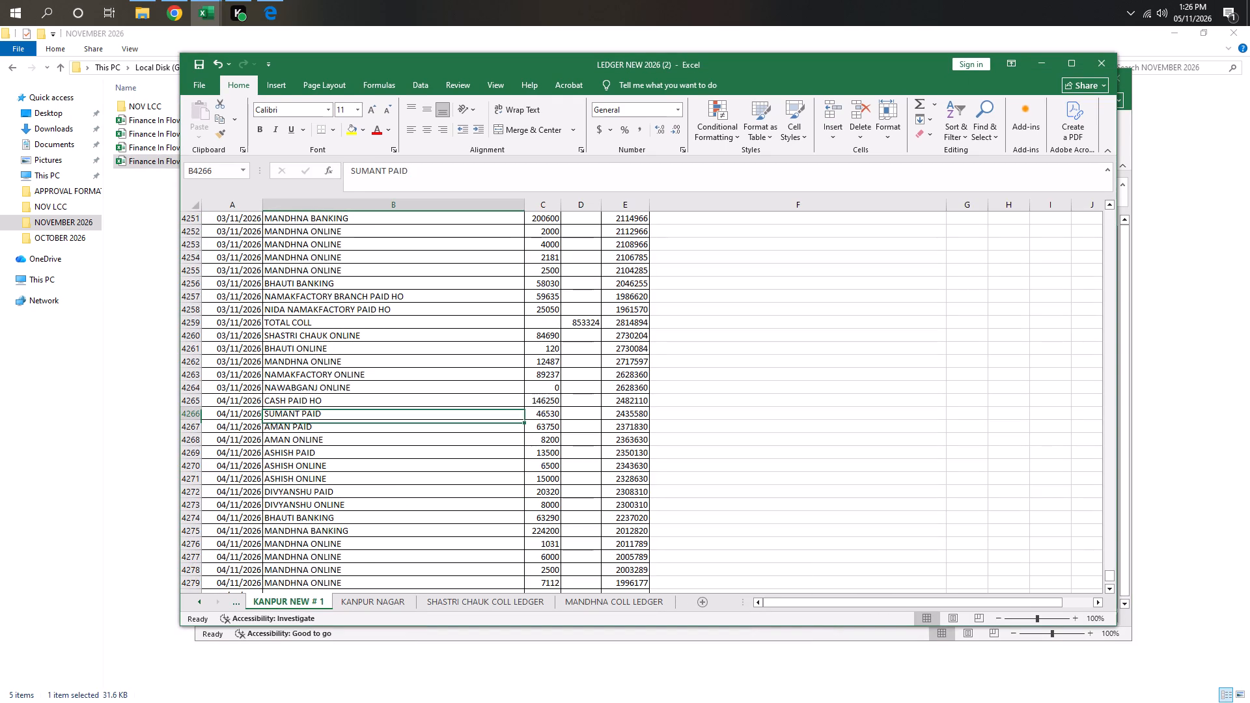
left_click(432, 456)
left_click_drag(552, 454, 496, 478)
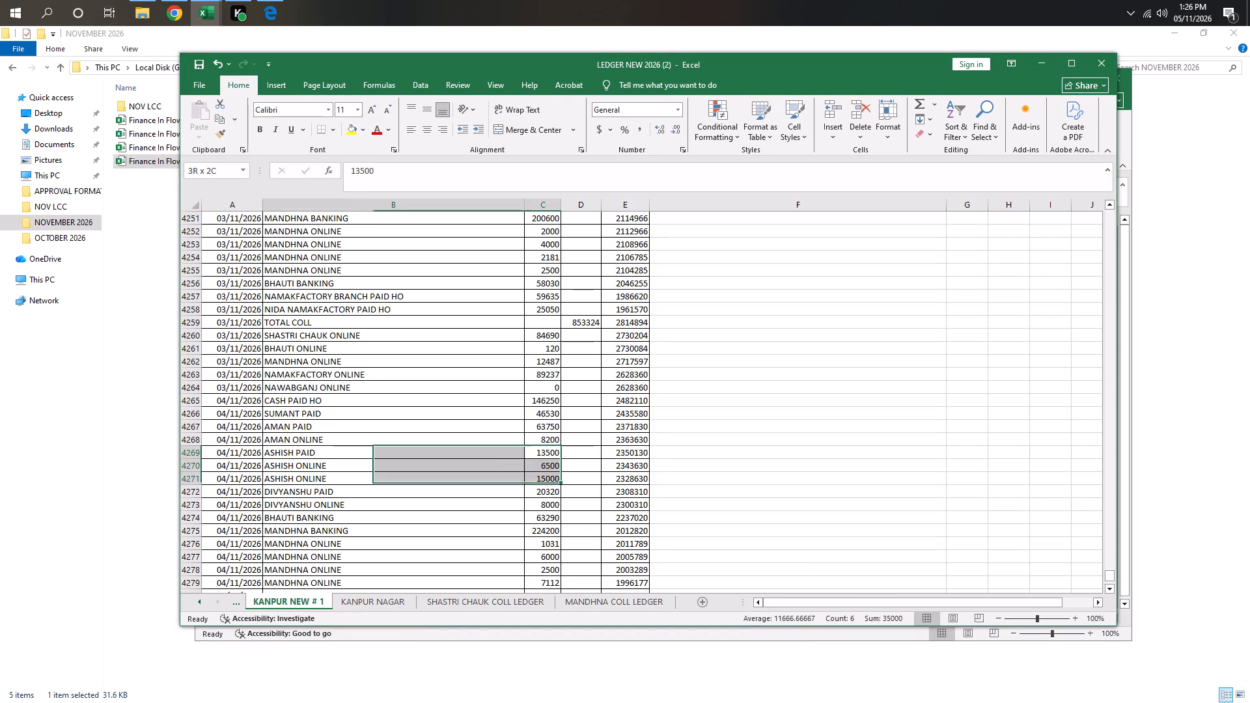
left_click_drag(496, 478, 542, 481)
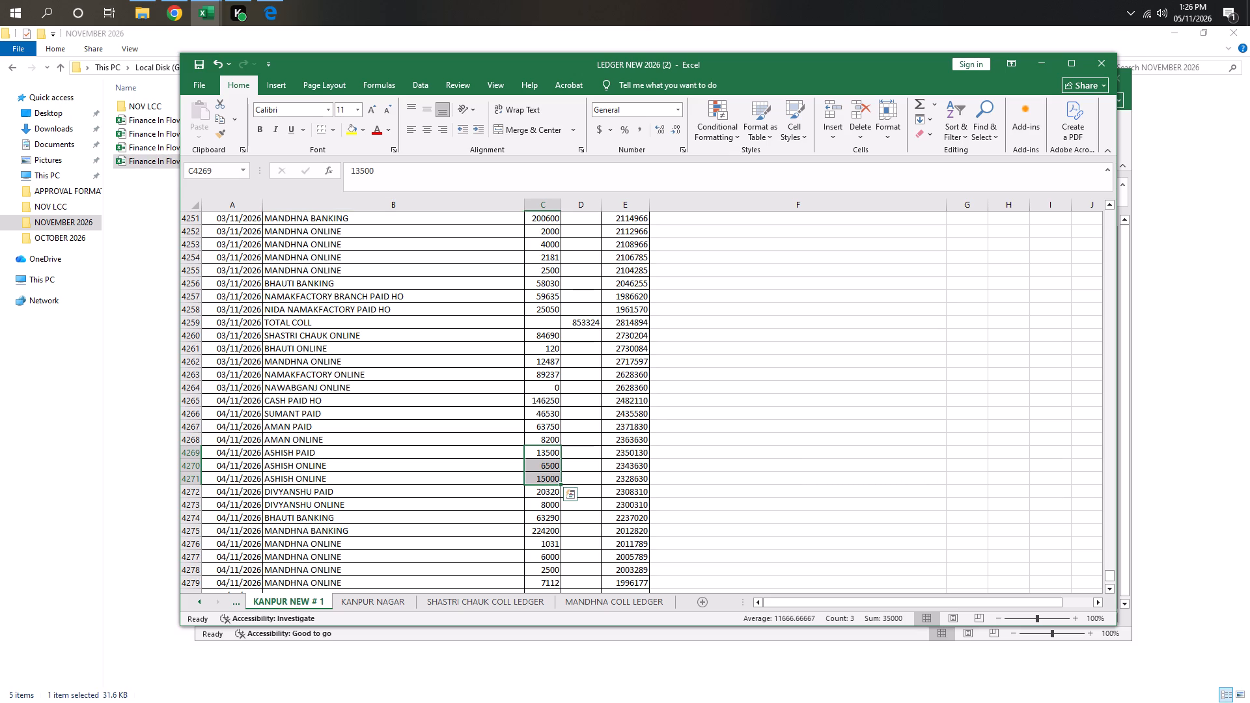
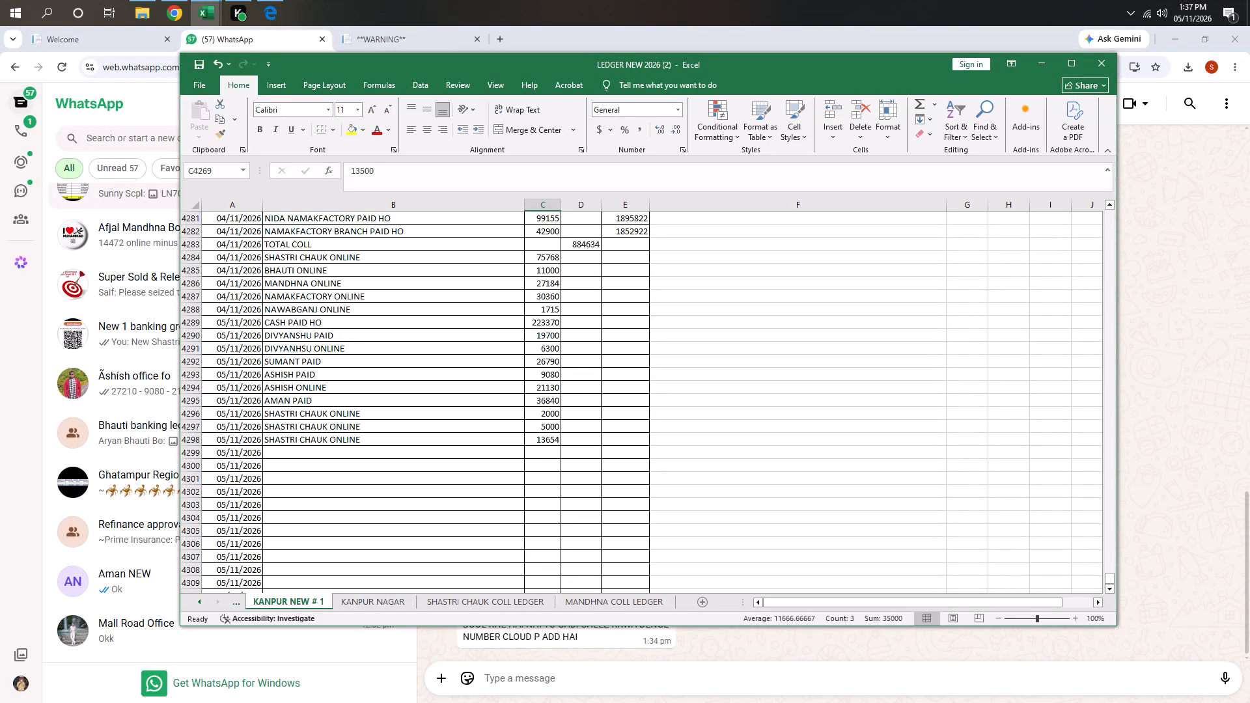
Select the first empty description cell, B4299, below the last 05/11/2026 SHASTRI CHAUK ONLINE entry in the KANPUR NEW # 1 ledger.
left_click(441, 451)
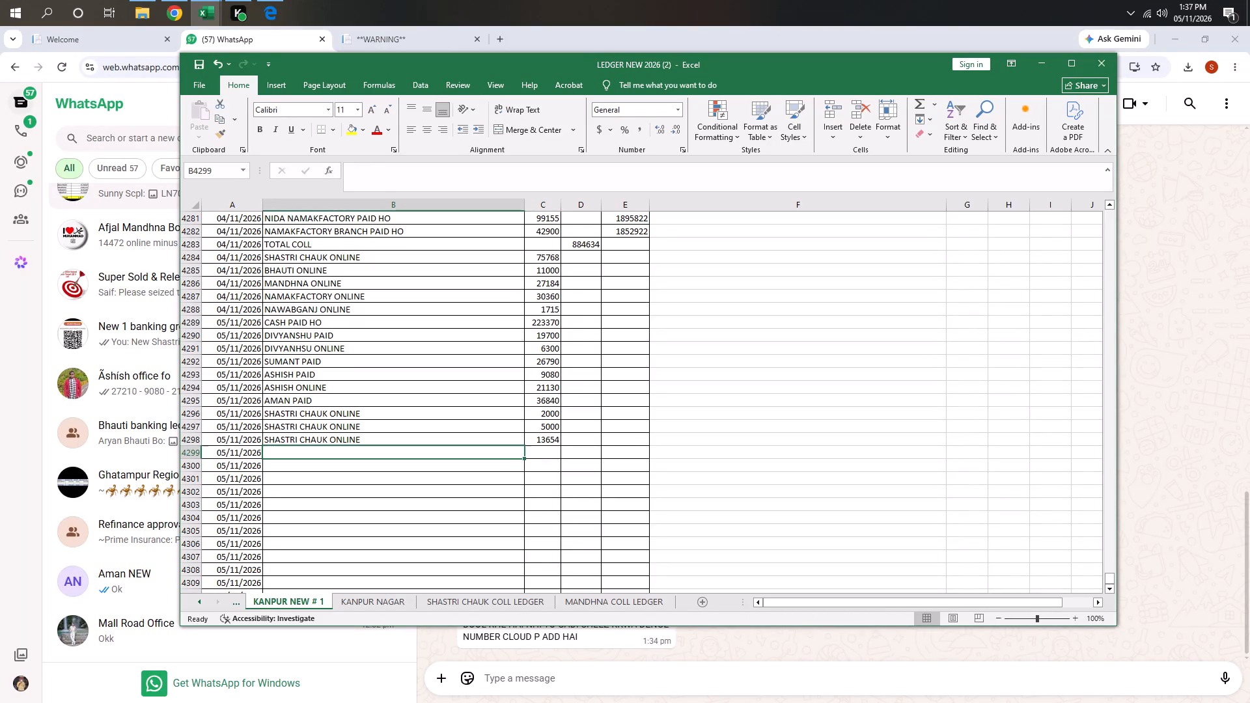
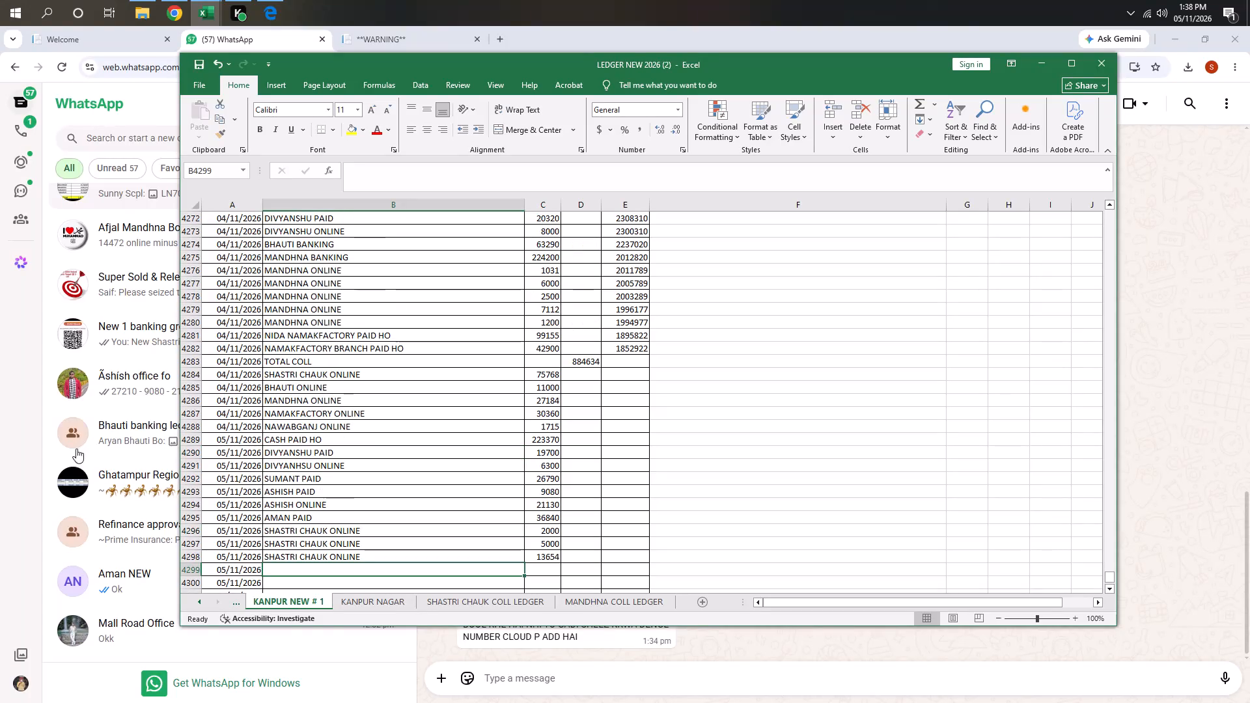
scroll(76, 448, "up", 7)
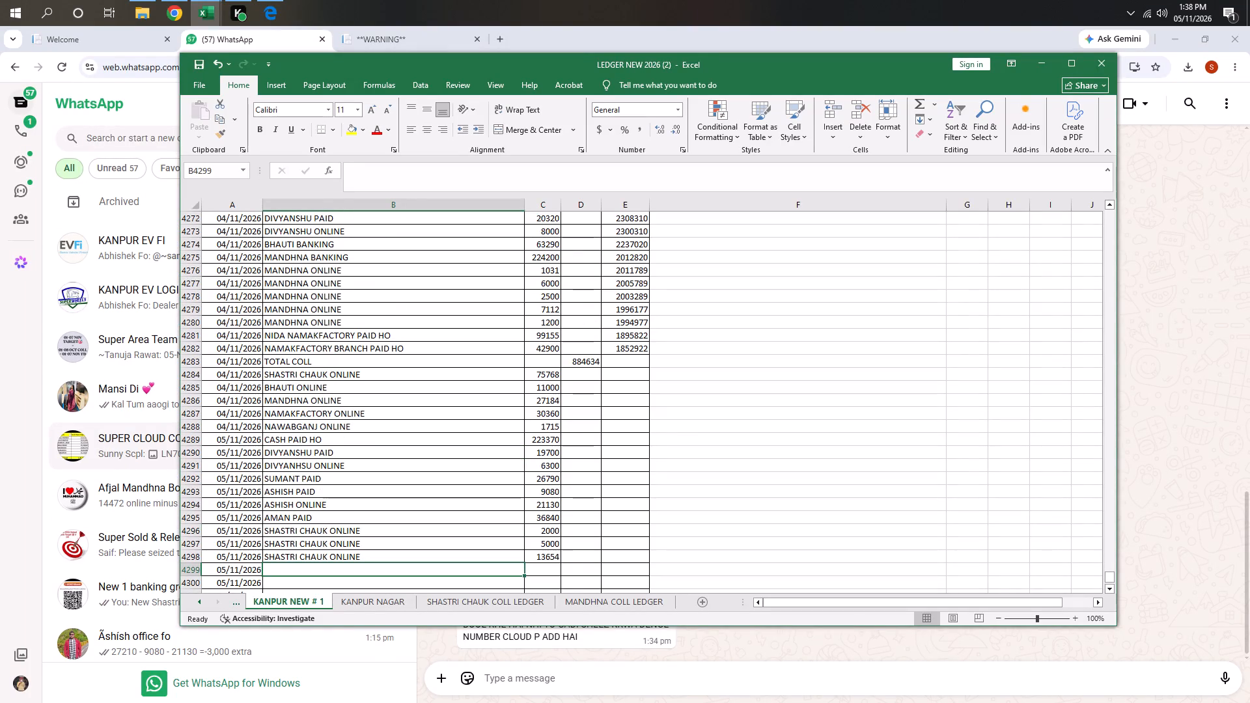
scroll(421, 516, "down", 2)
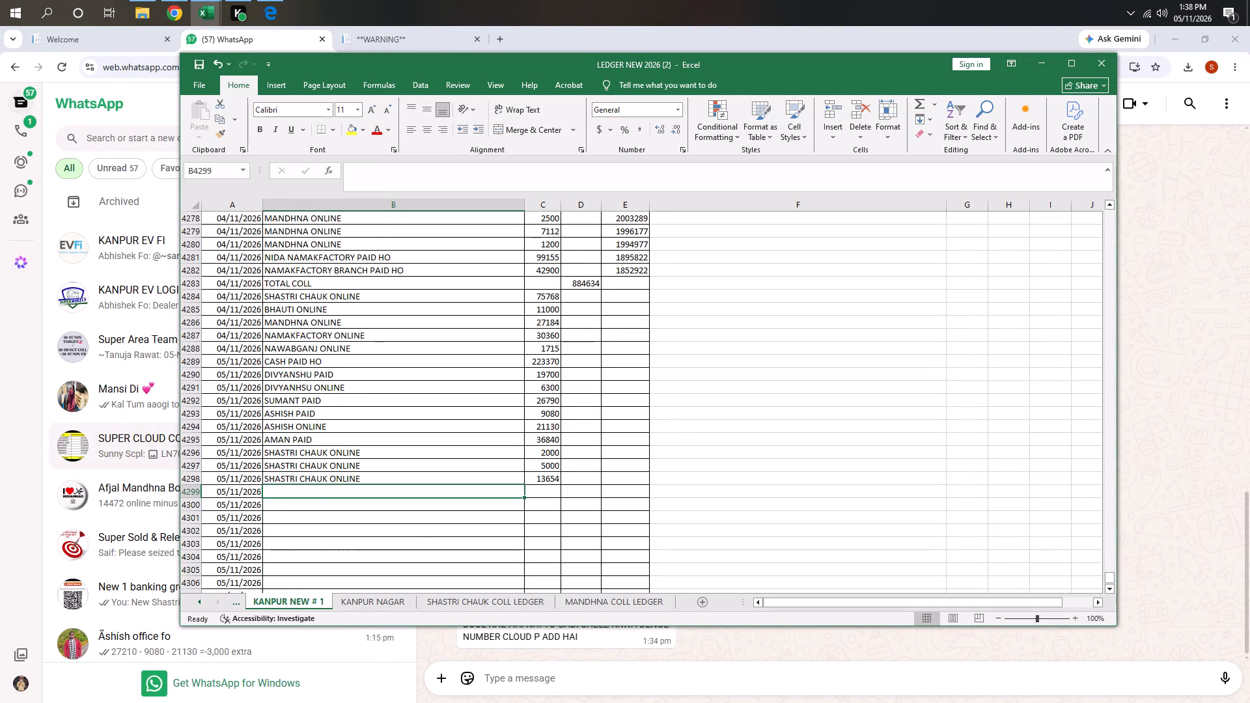
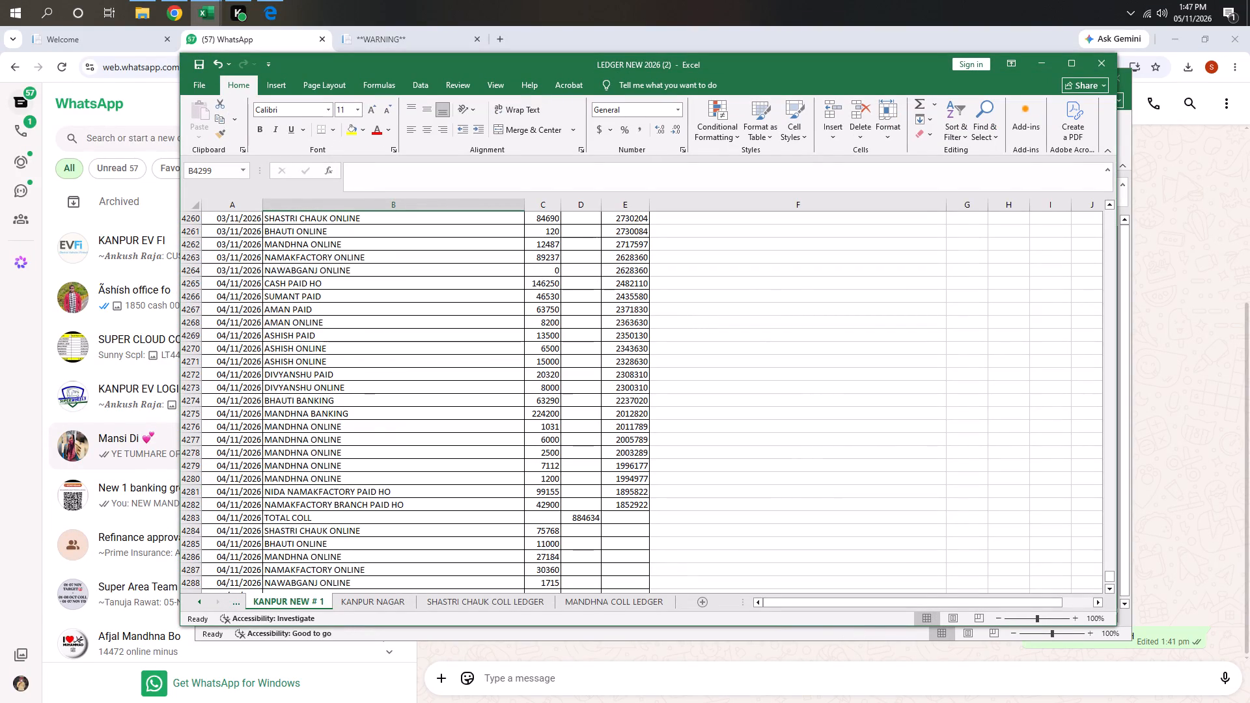
Review the 03/11/2026 and 04/11/2026 collection entries in the KANPUR NEW # 1 ledger, including the TOTAL COLL rows.
scroll(390, 390, "up", 5)
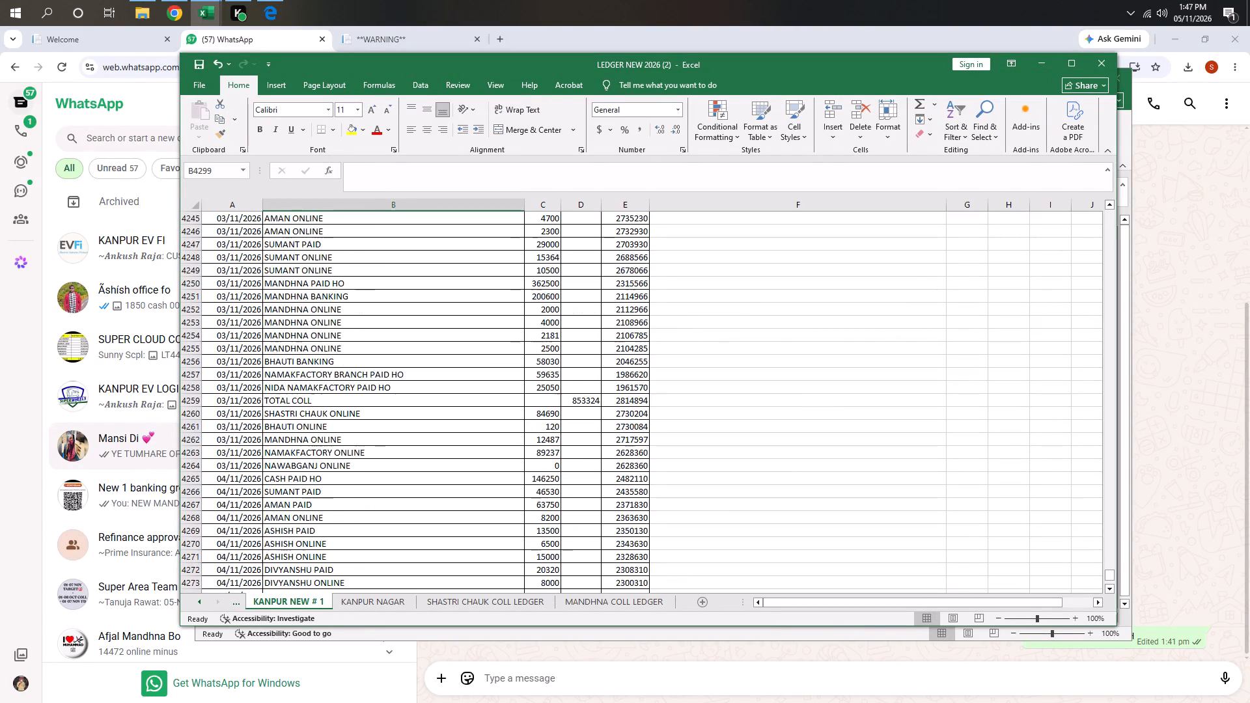
scroll(391, 389, "down", 4)
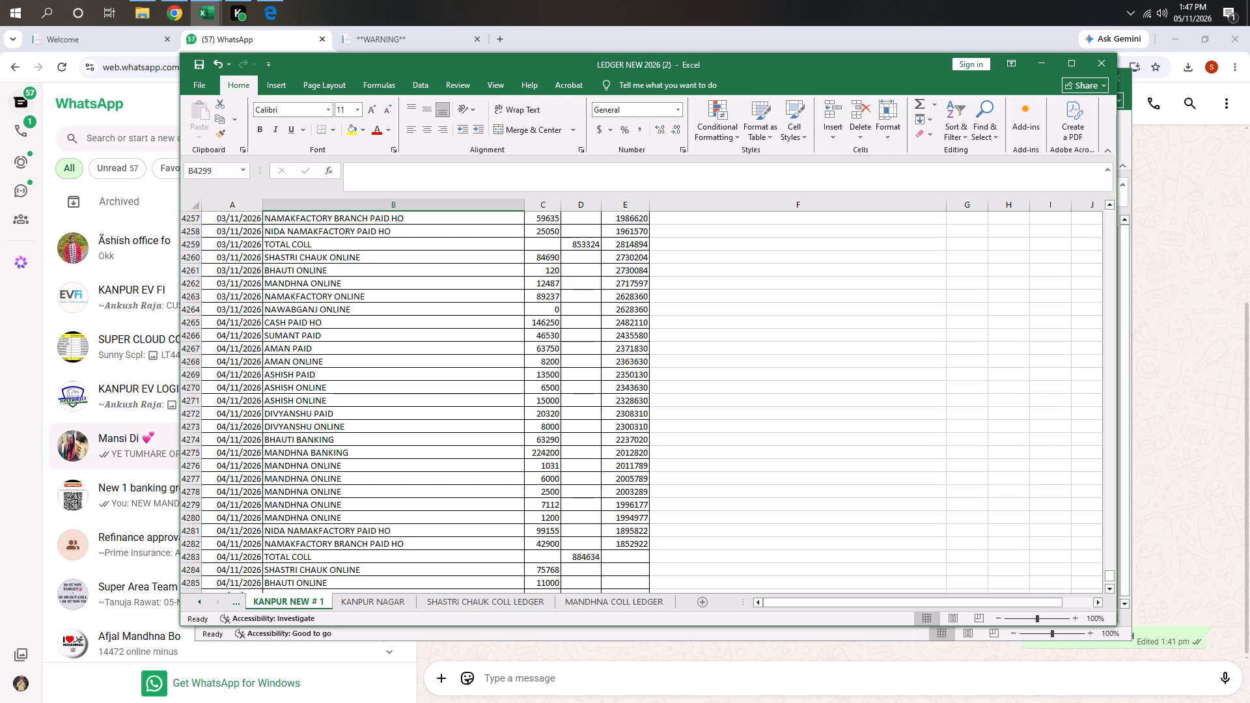
left_click(557, 247)
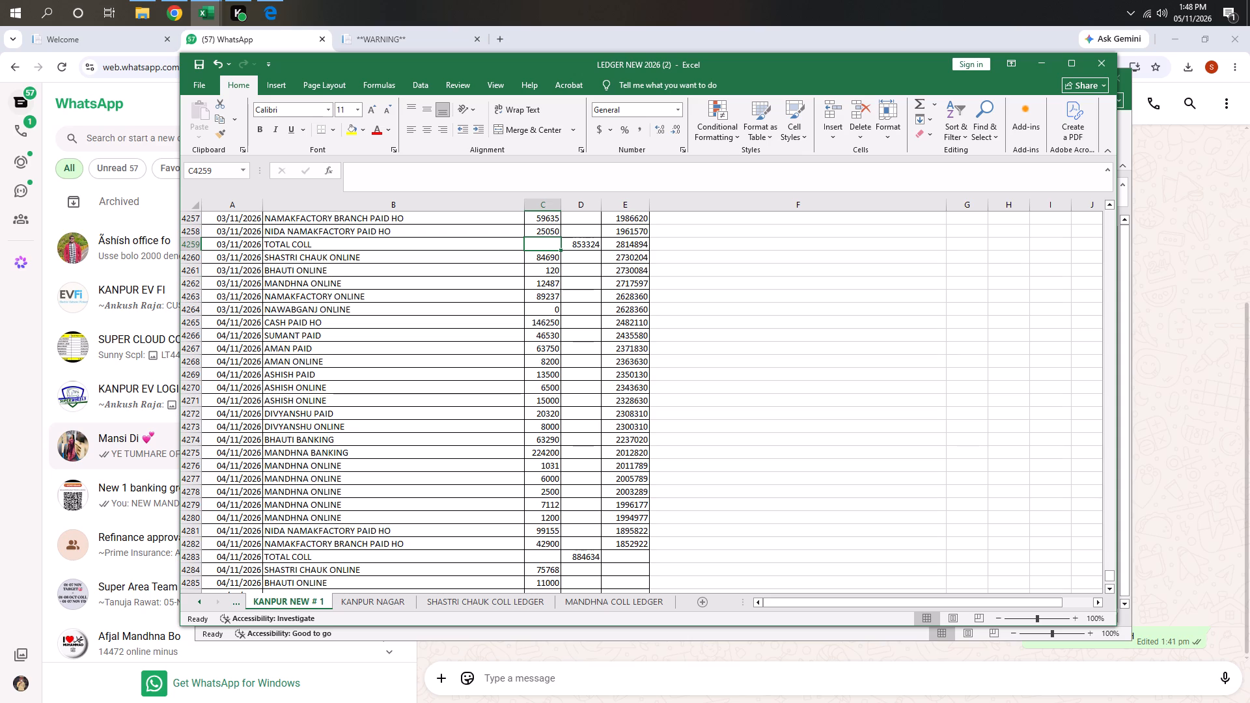
scroll(611, 311, "down", 2)
scroll(549, 361, "up", 2)
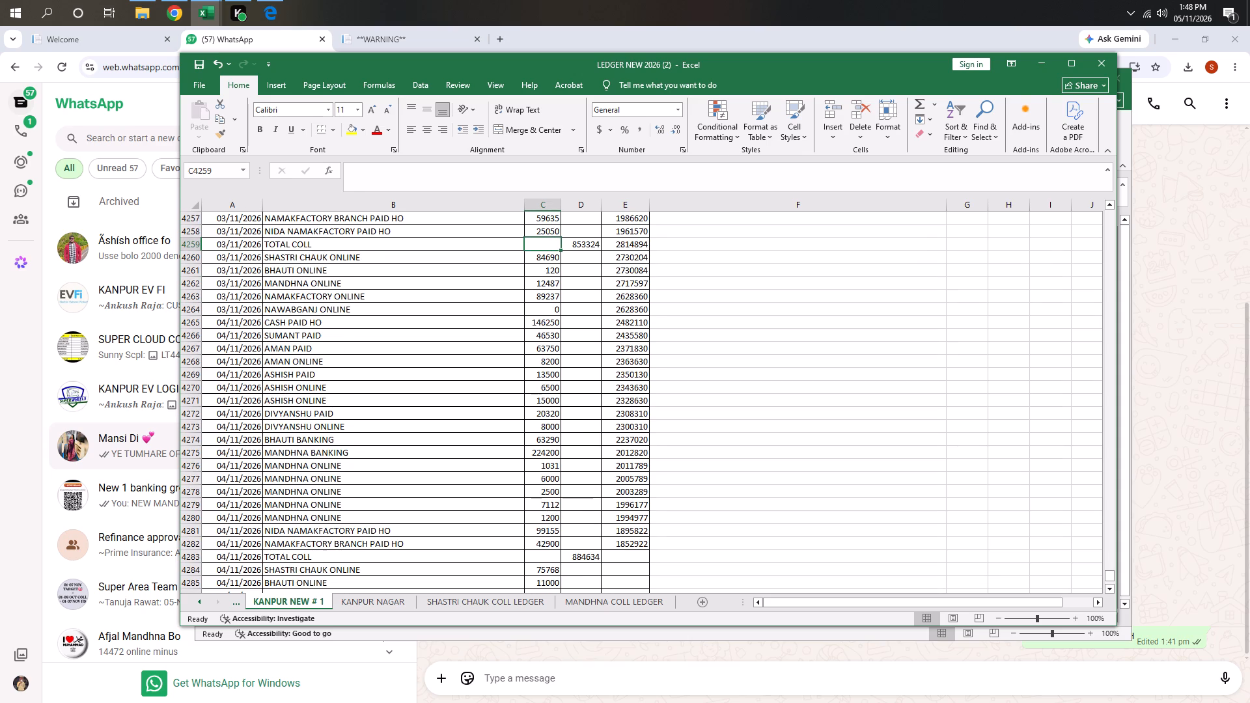
scroll(180, 350, "up", 3)
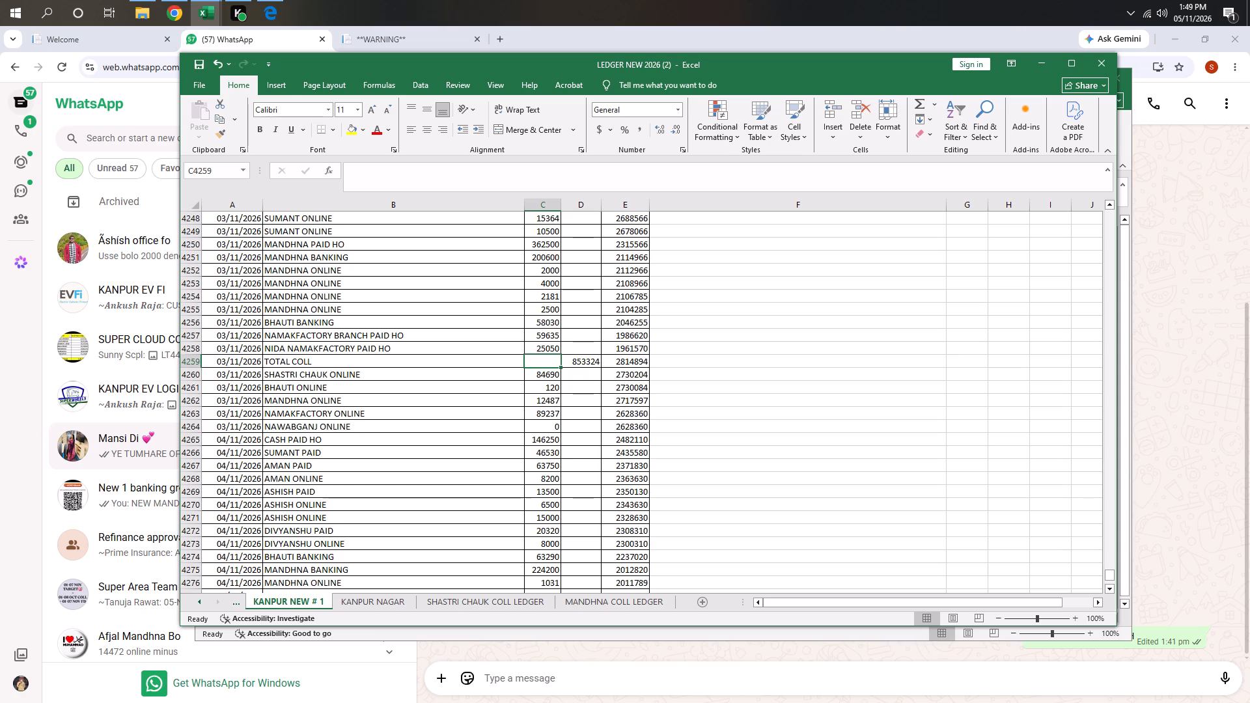
scroll(476, 439, "up", 6)
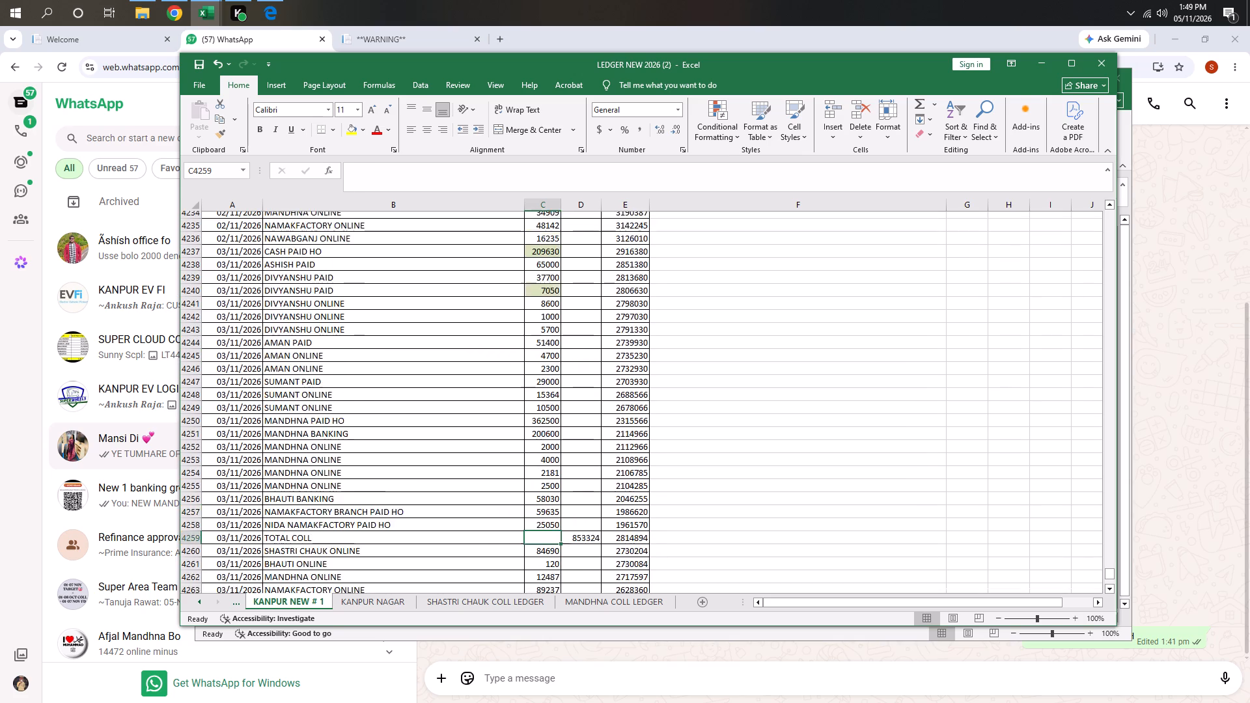
scroll(466, 404, "up", 2)
scroll(483, 432, "down", 10)
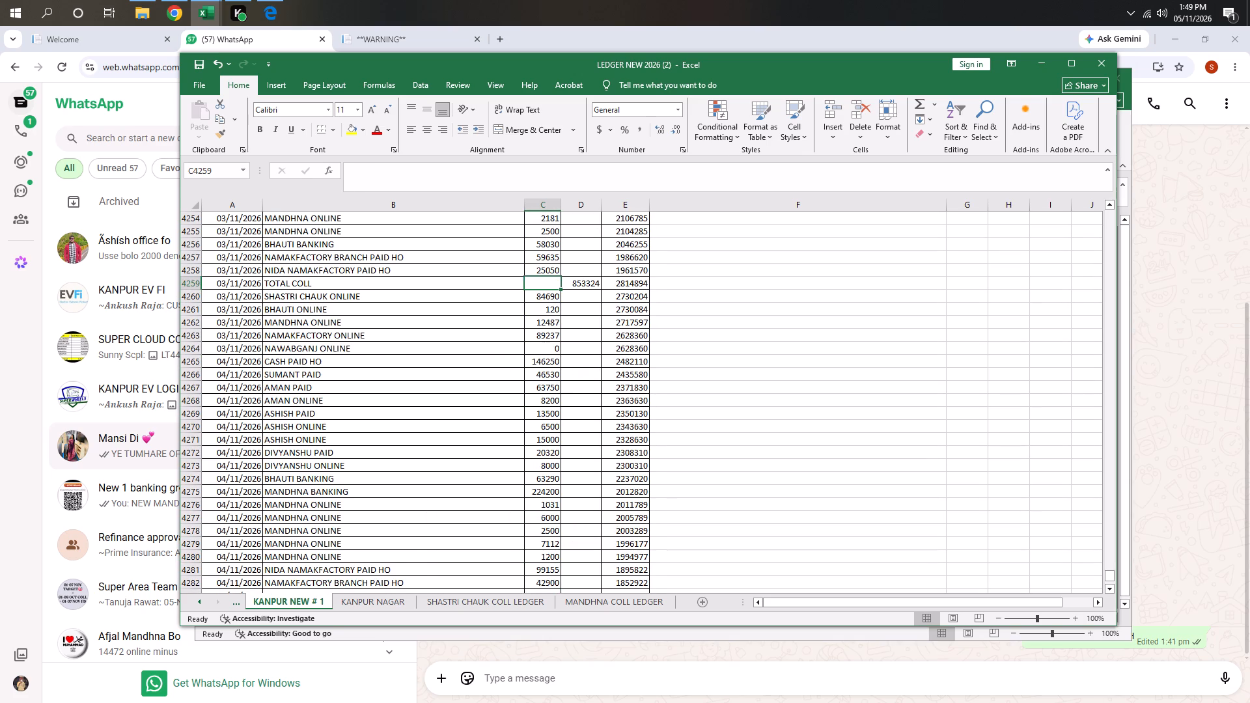
Check the combined sum of the ASHISH PAID and two ASHISH ONLINE amounts dated 04/11/2026.
left_click(374, 422)
left_click(395, 413)
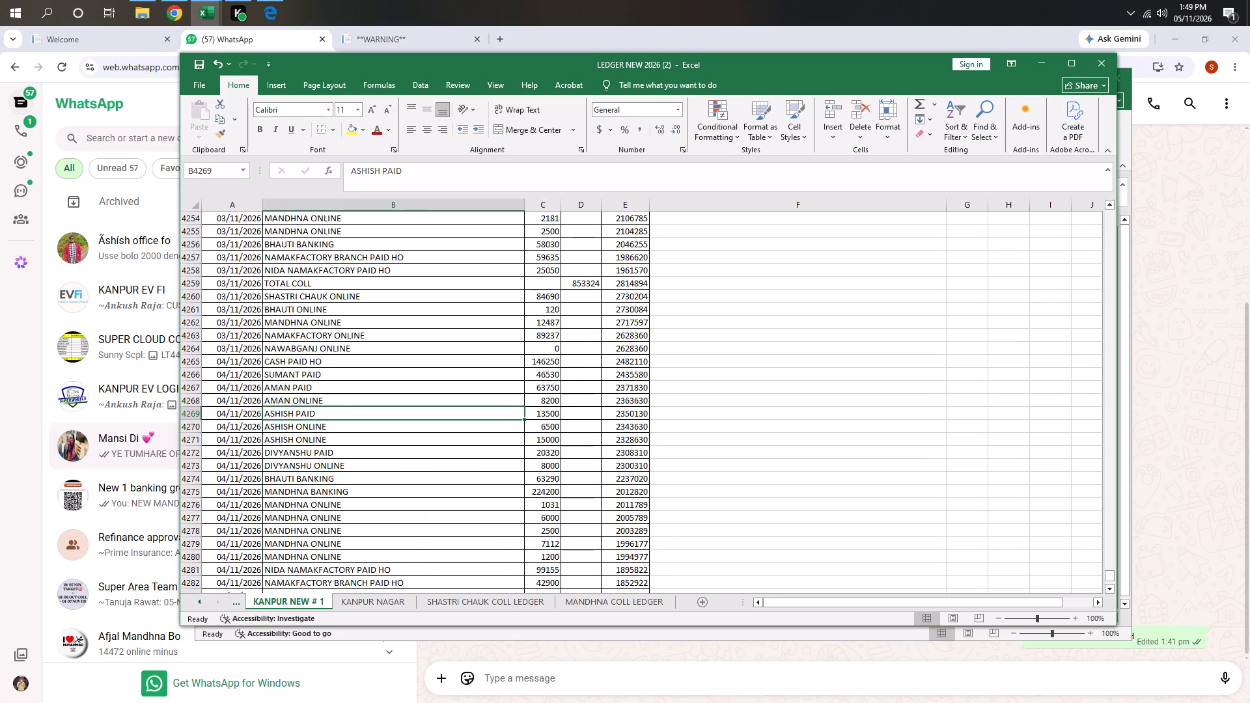
left_click_drag(553, 413, 533, 439)
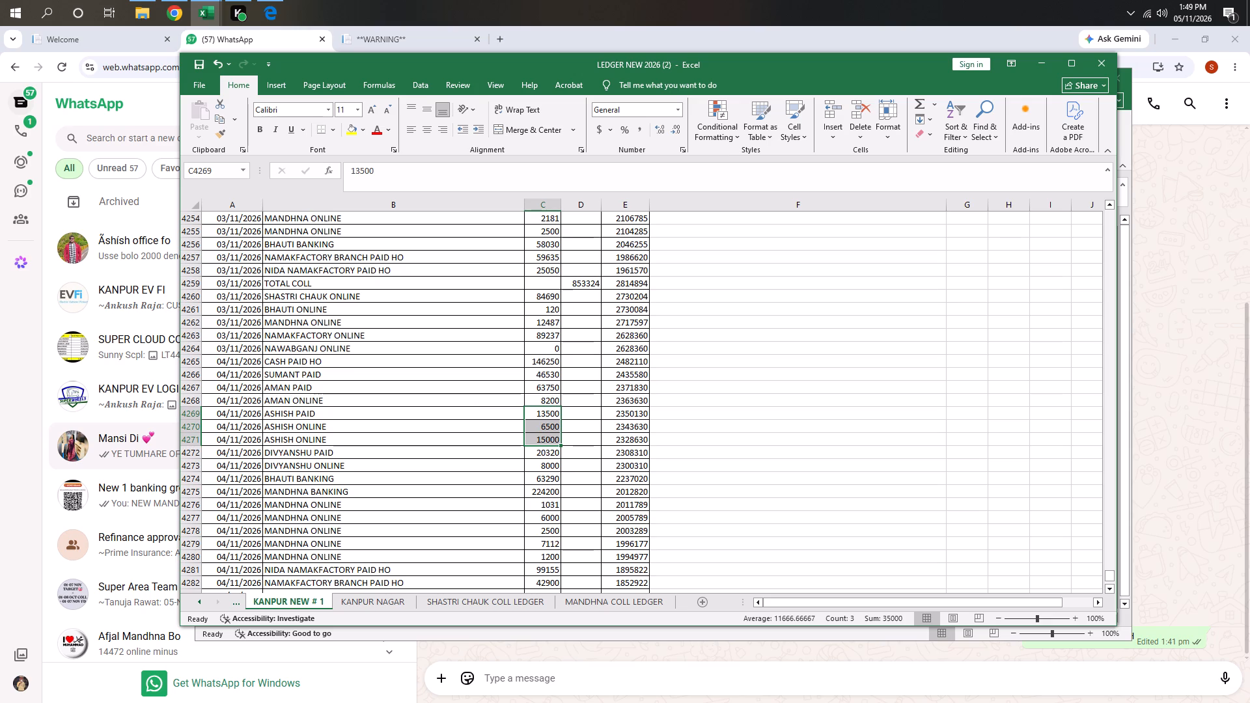
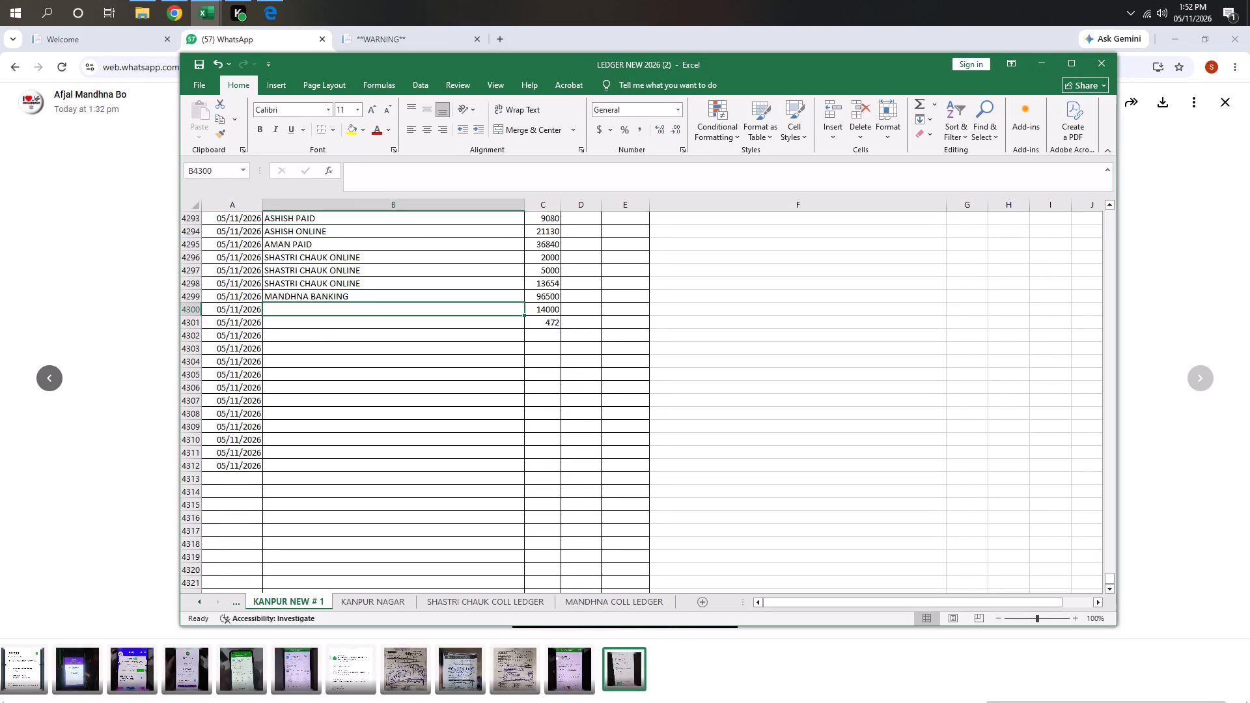
Label the 05/11/2026 entry of 14000 in row 4300 as MANDHNA ONLINE.
type("MANDHNA O")
left_click(451, 380)
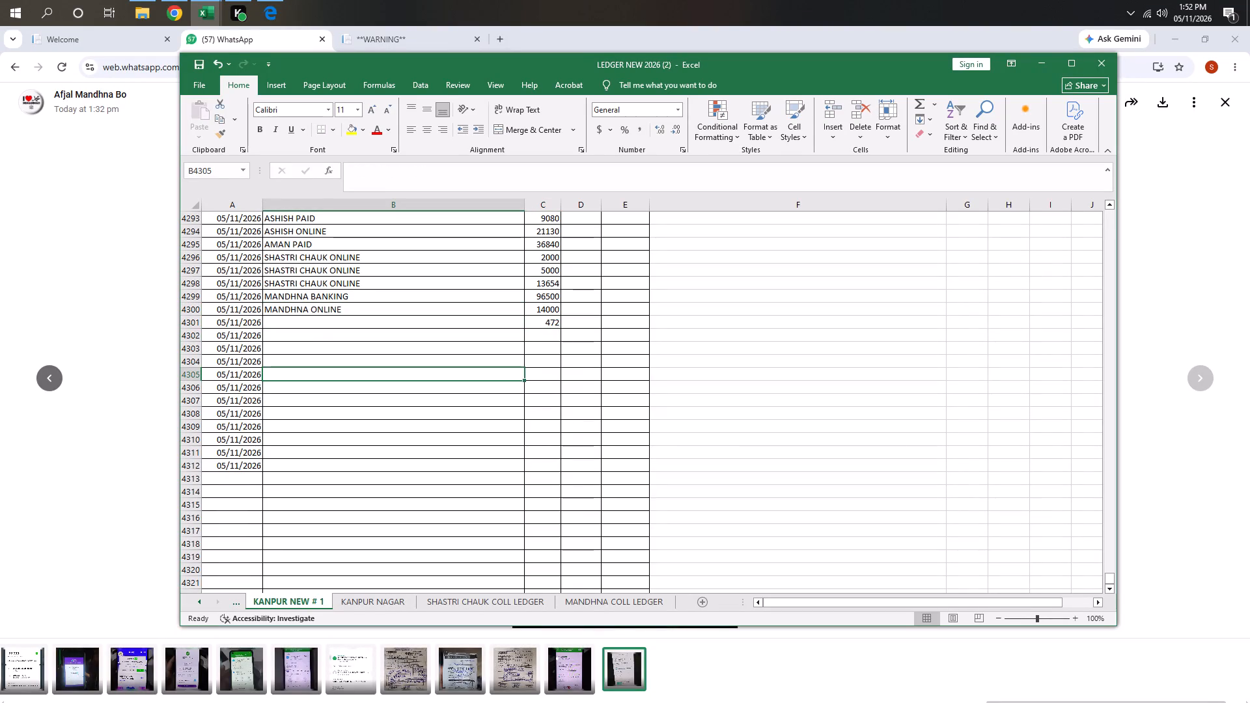
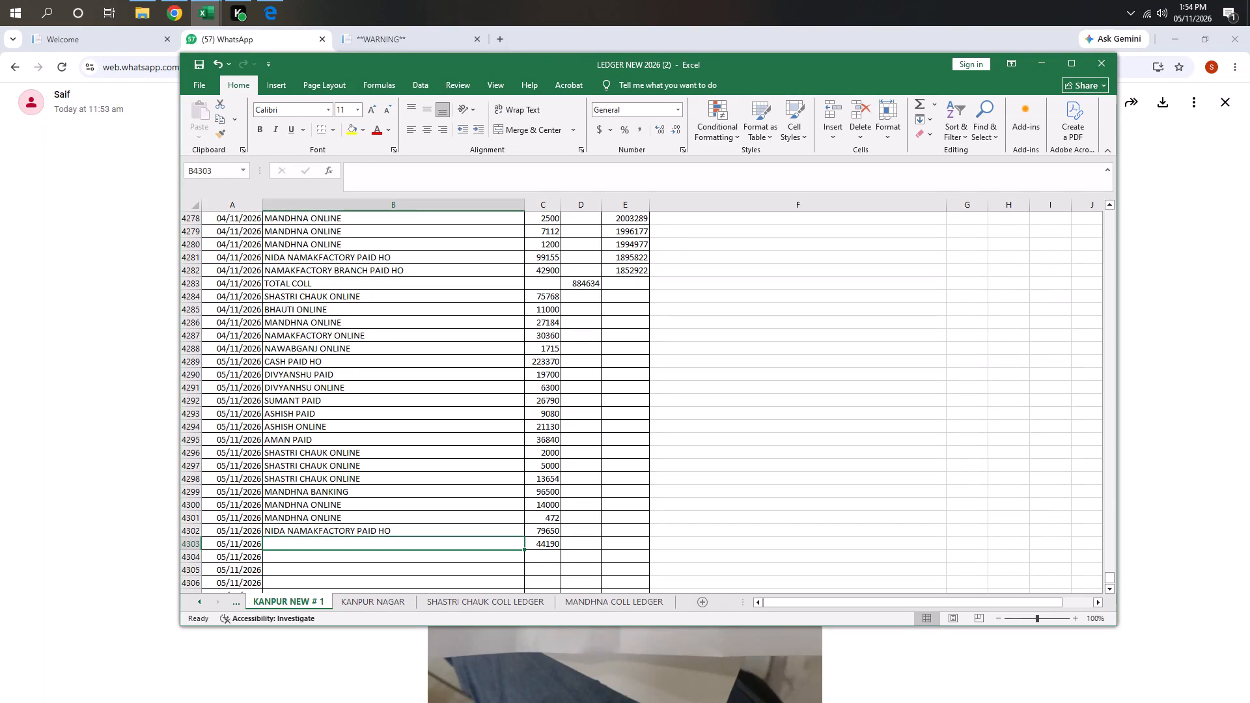
Label the 05/11/2026 entry of 44190 in row 4303 as NAMAKFACTORY BRANCH PAID HO.
type("NAMA")
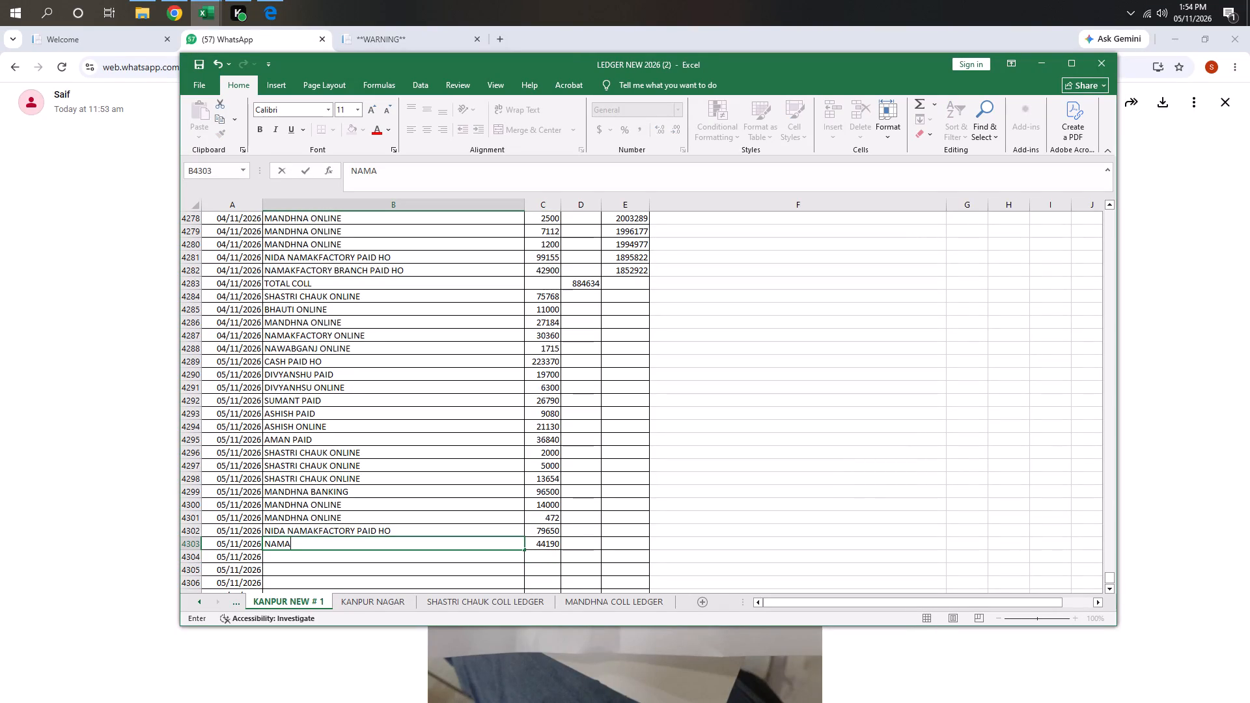
key("k")
key("b")
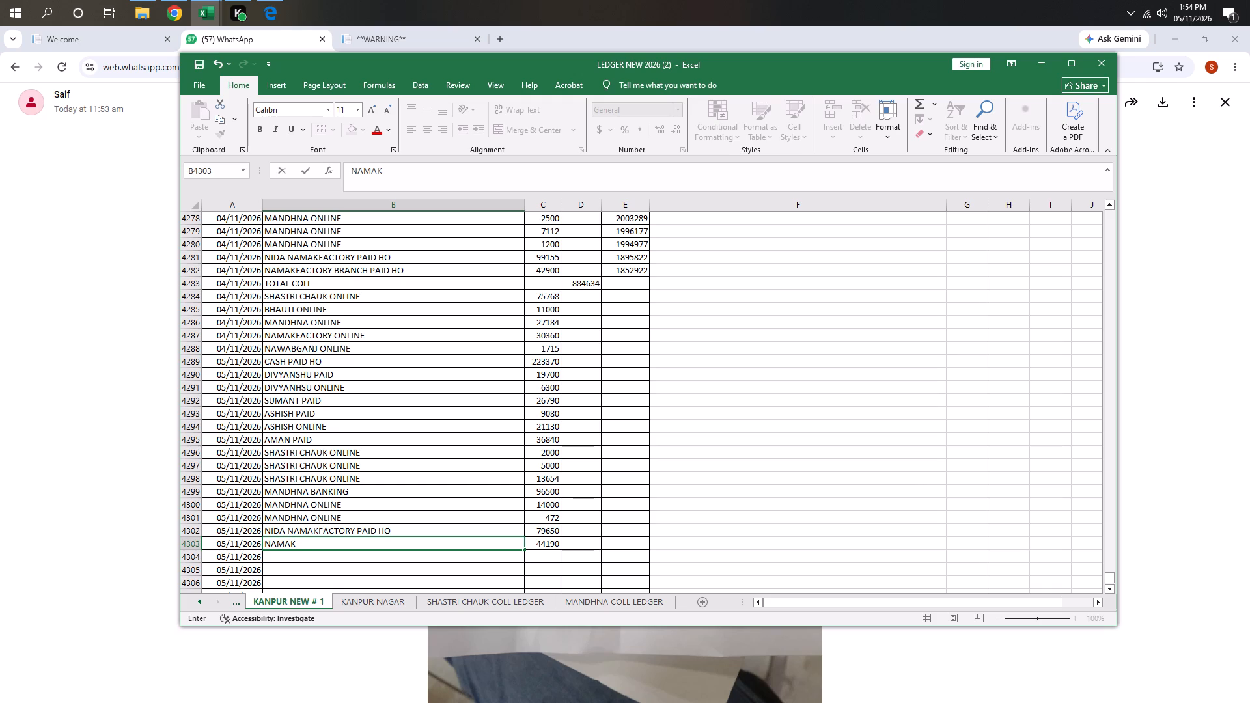
key("BackSpace")
type("FAC")
type("TO")
type("RY")
key("b")
key("BackSpace")
key("space")
type("BR")
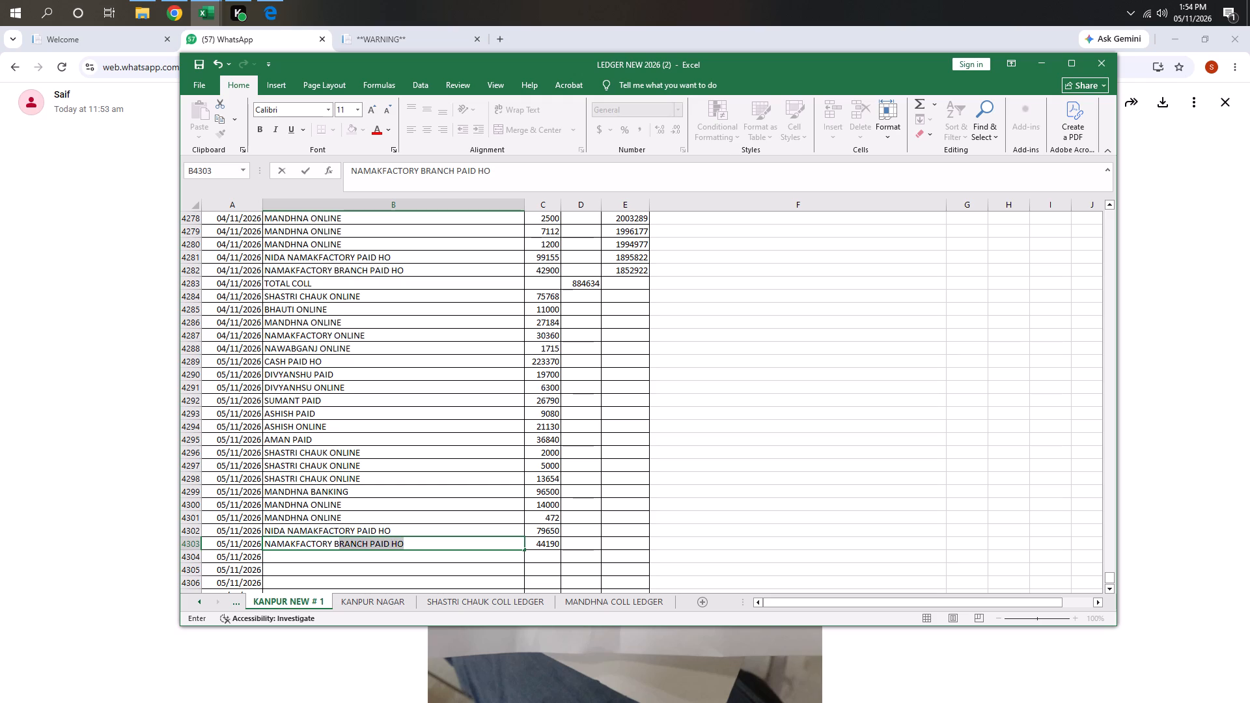
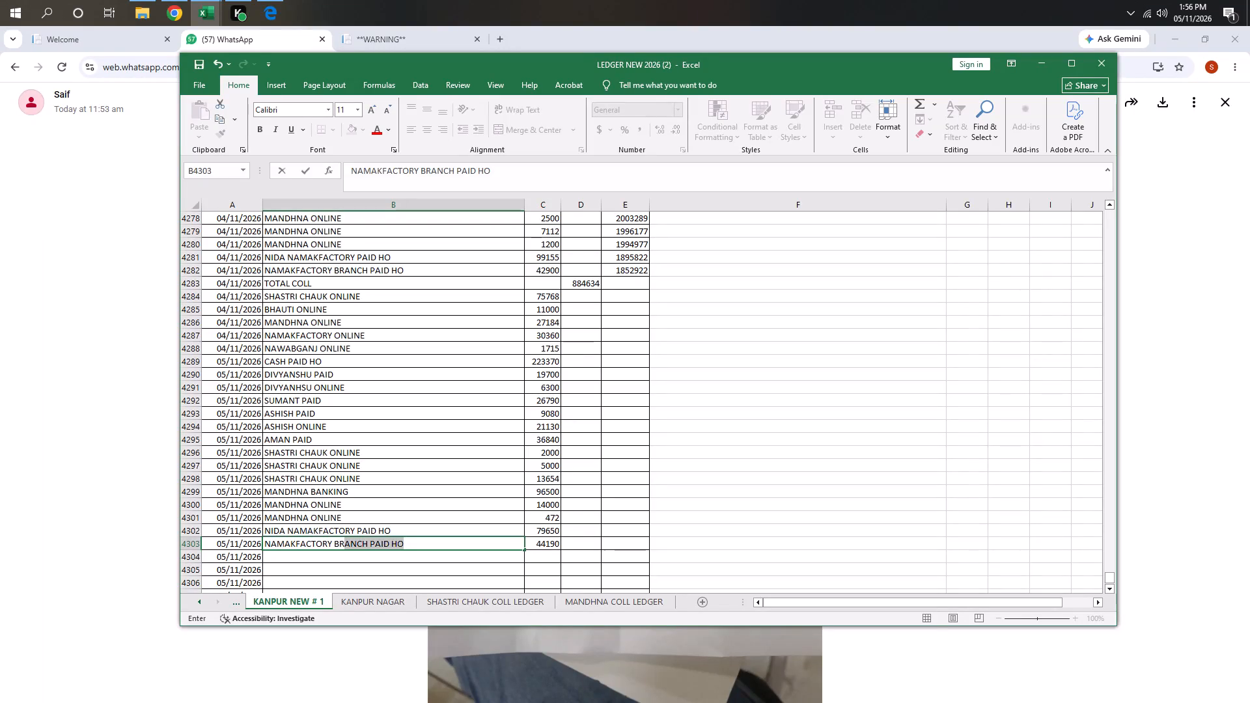
Commit the NAMAKFACTORY BRANCH PAID HO label in row 4303 and select the empty description cell in row 4304.
left_click(497, 532)
left_click(477, 553)
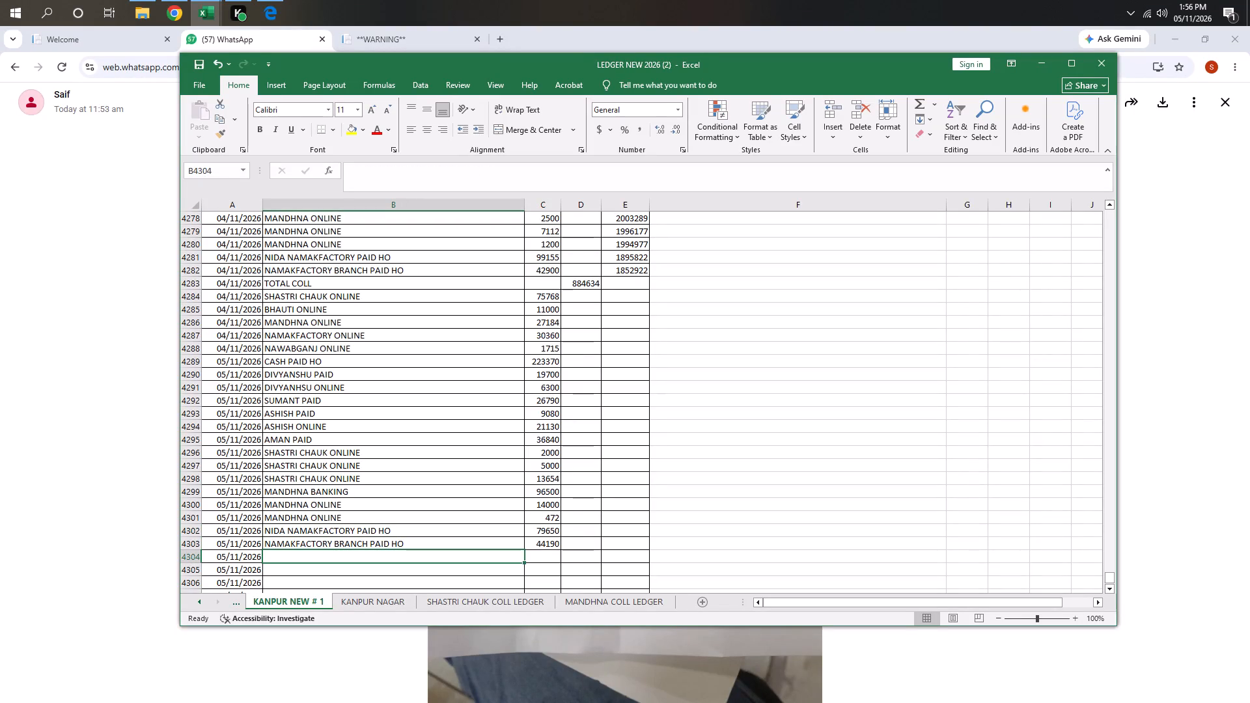
scroll(527, 462, "down", 1)
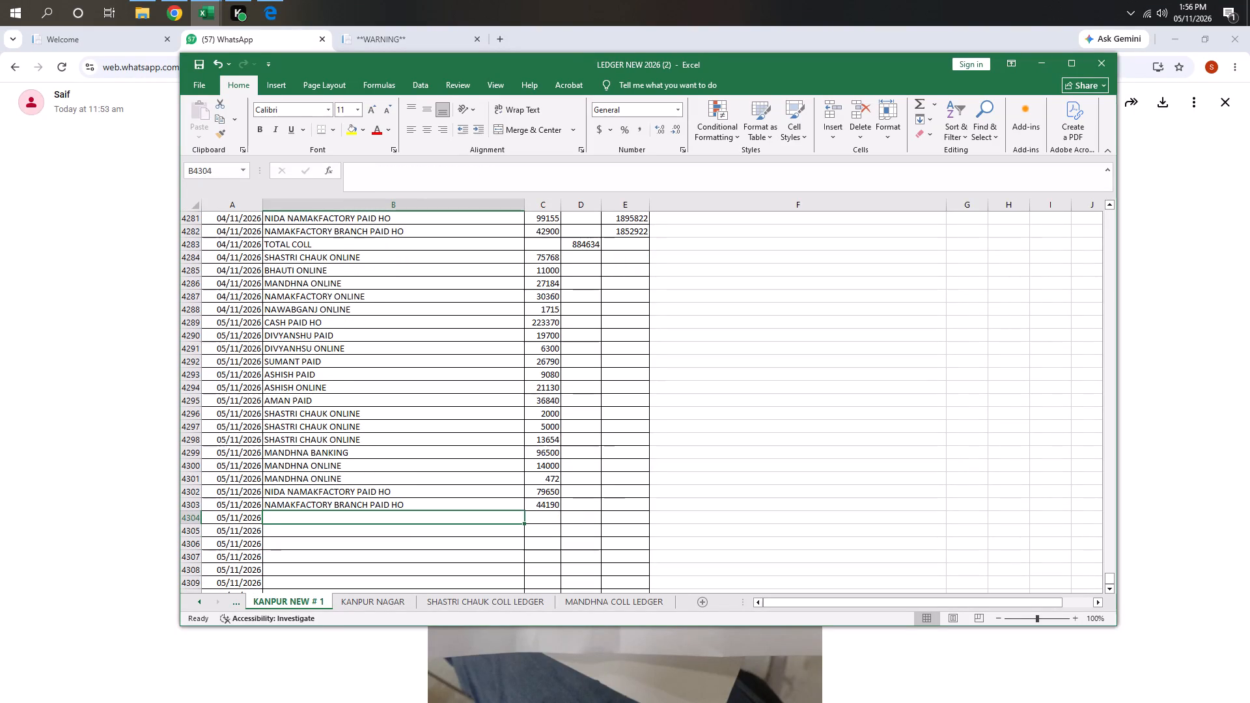
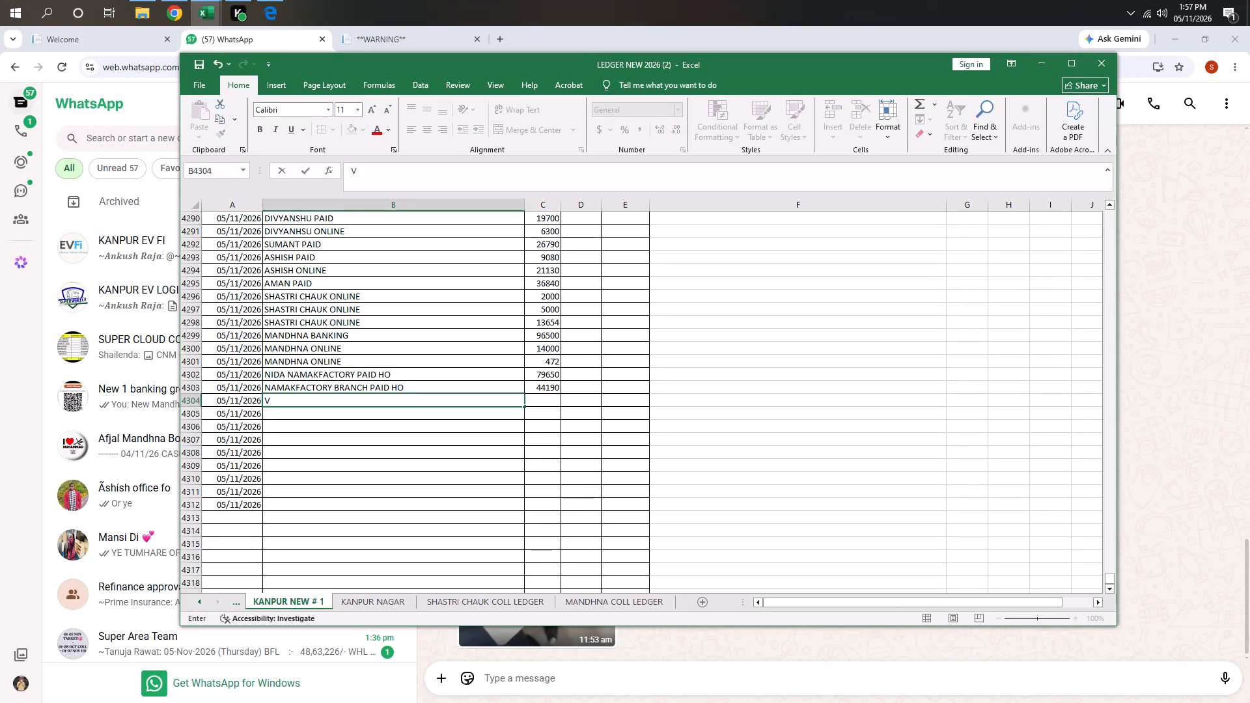
key("BackSpace")
type("ARSHA NWA")
key("BackSpace")
key("BackSpace")
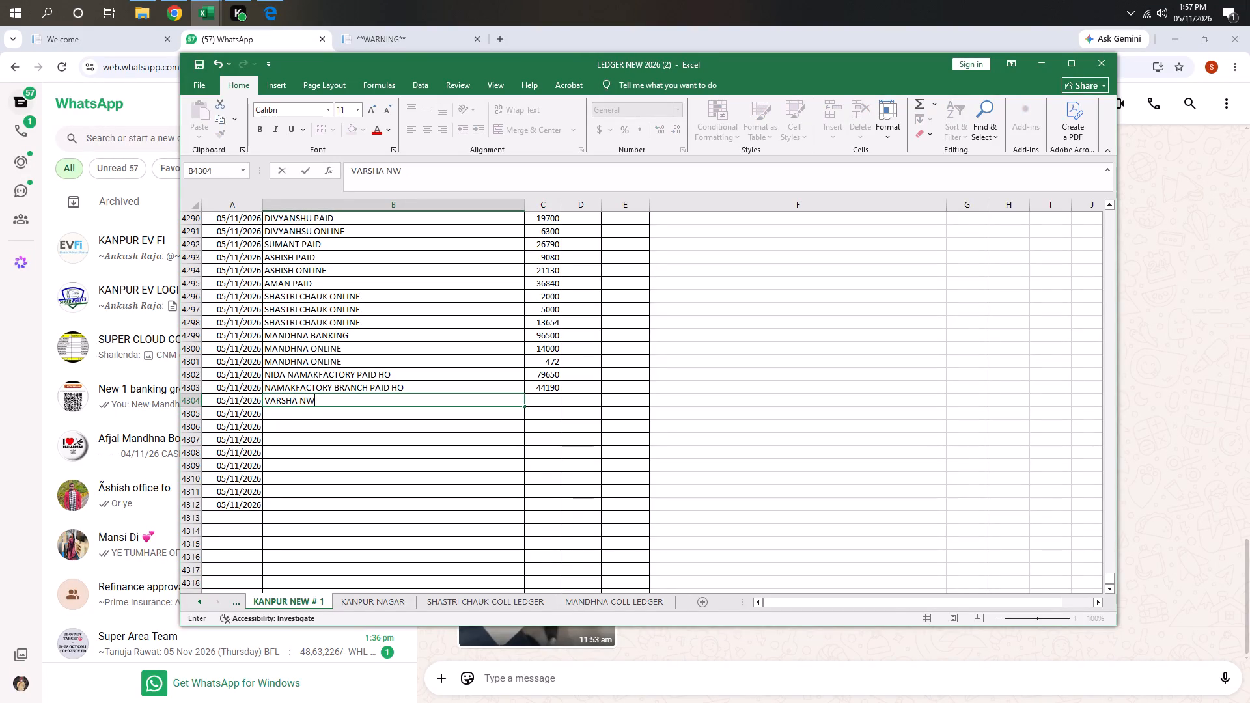
type("AWABF")
key("BackSpace")
type("GANJ")
key("space")
type("PAI")
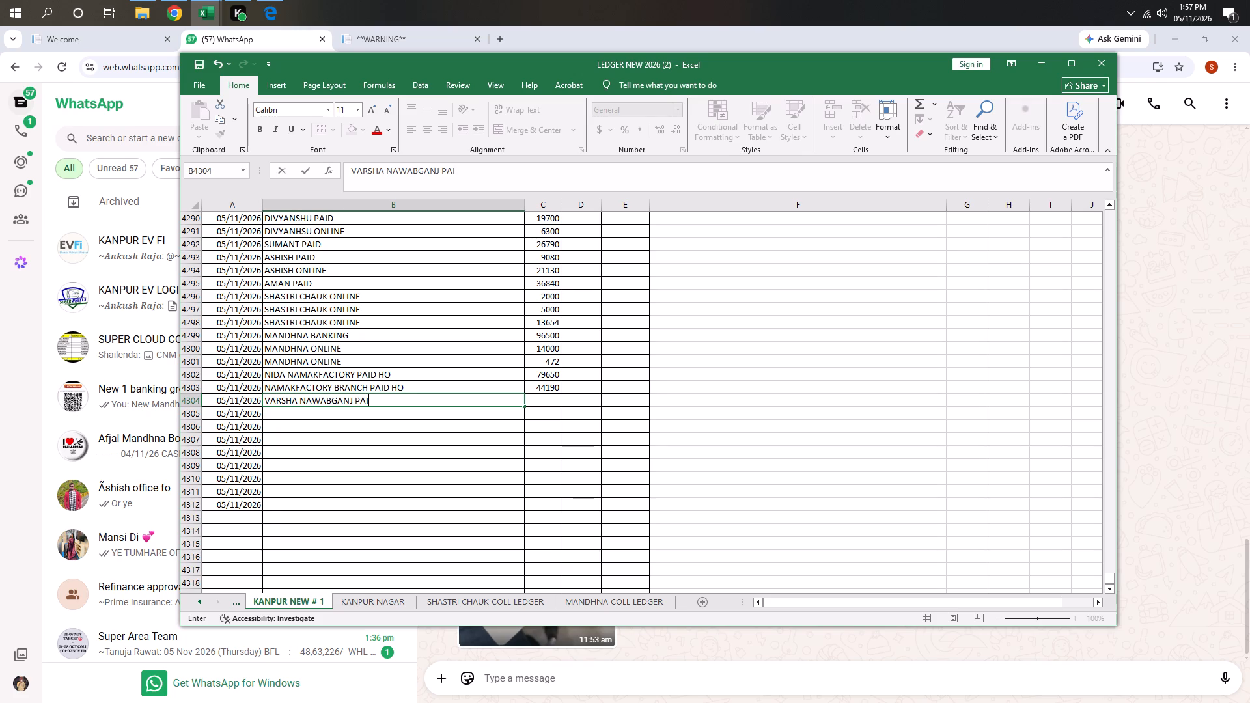
type("D")
key("space")
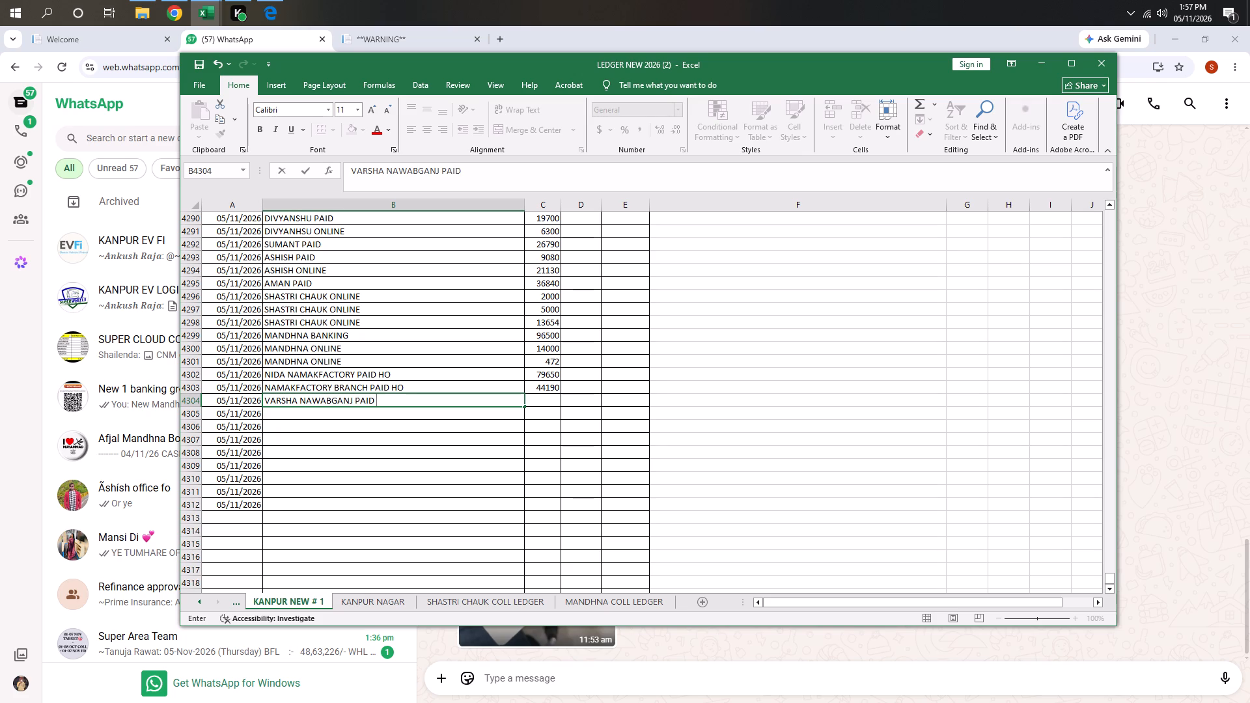
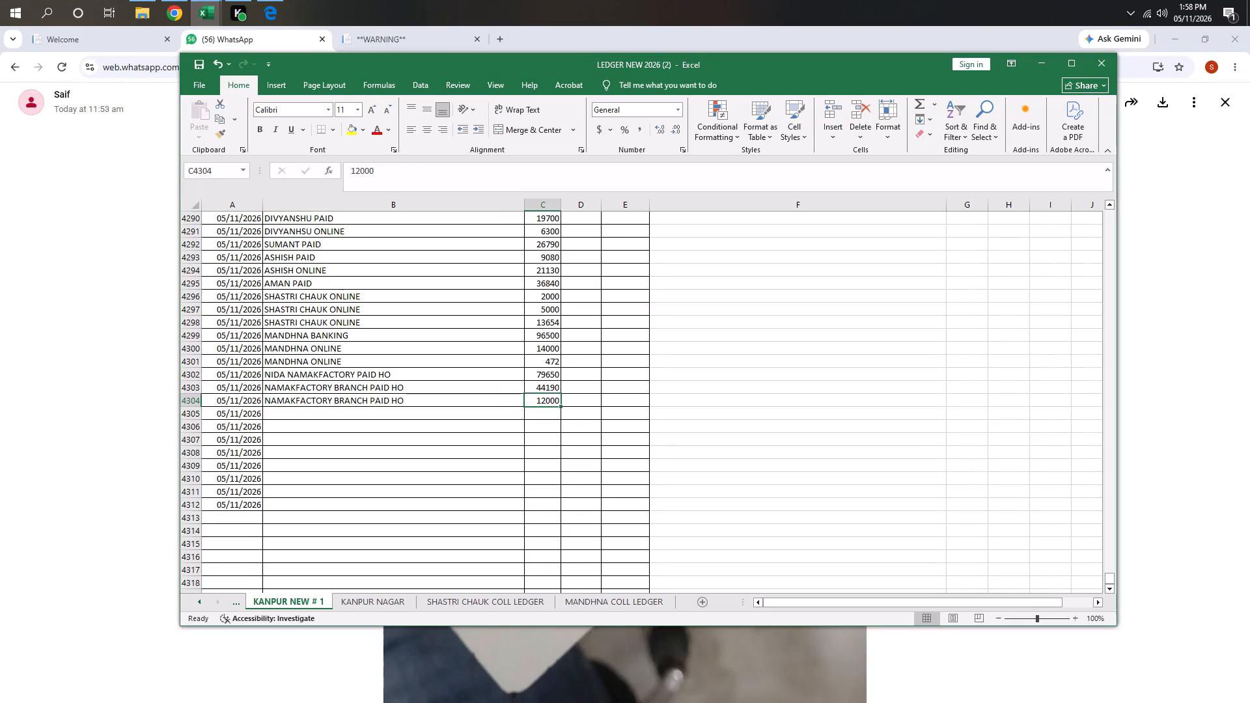
Cut the description cells of rows 4304 and 4305, then undo the last description change in row 4304.
key("Left")
key("shift+Down")
key("ctrl+x")
key("ctrl+z")
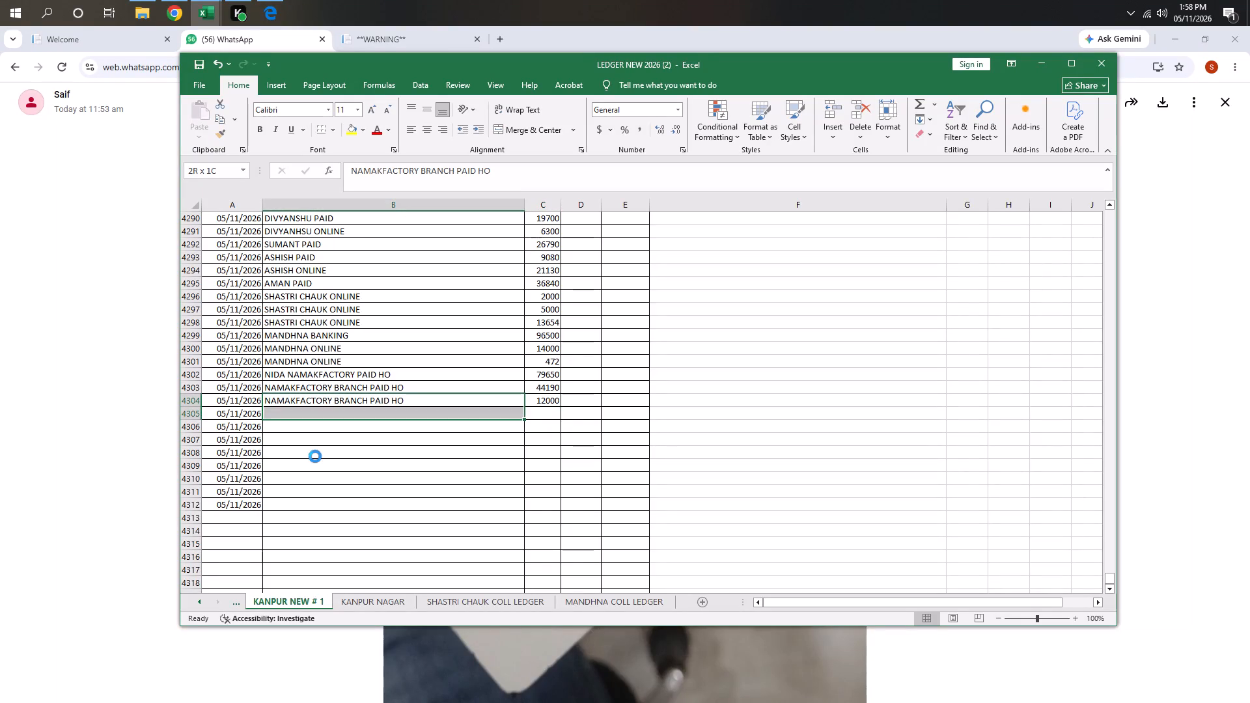
Reselect the description cells of rows 4304 and 4305 on the KANPUR NEW # 1 sheet.
key("Down")
key("Up")
key("shift+Down")
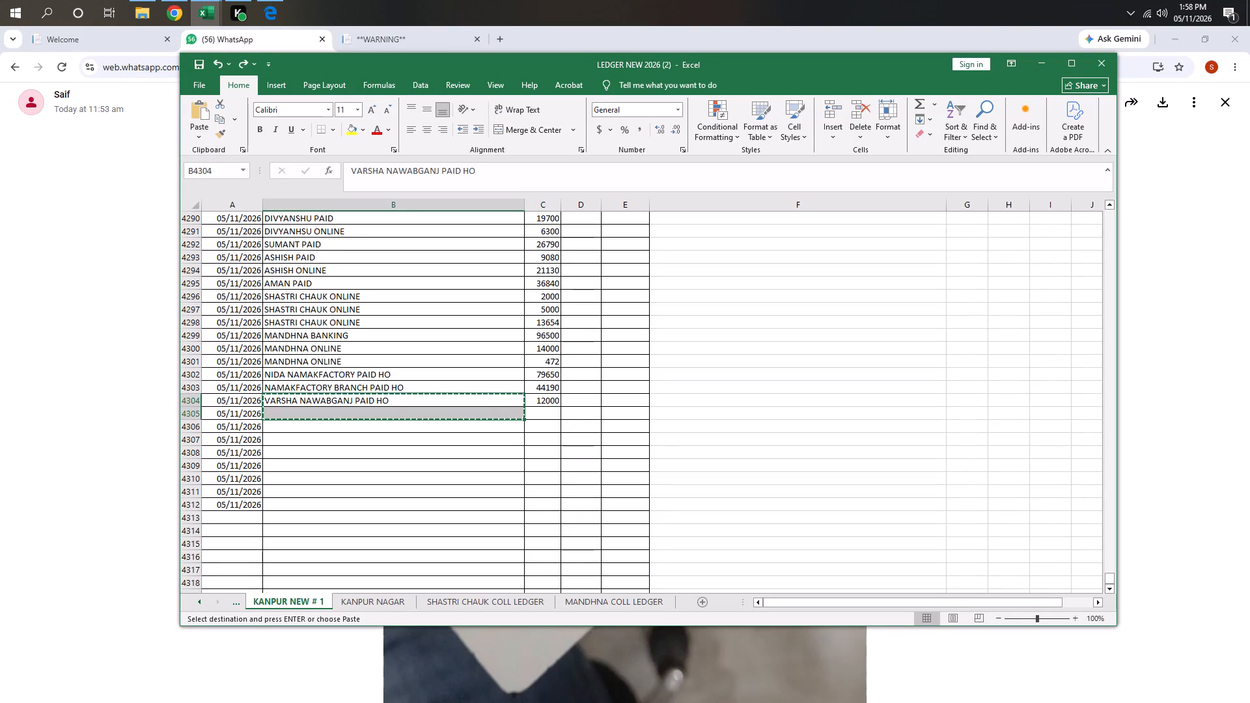
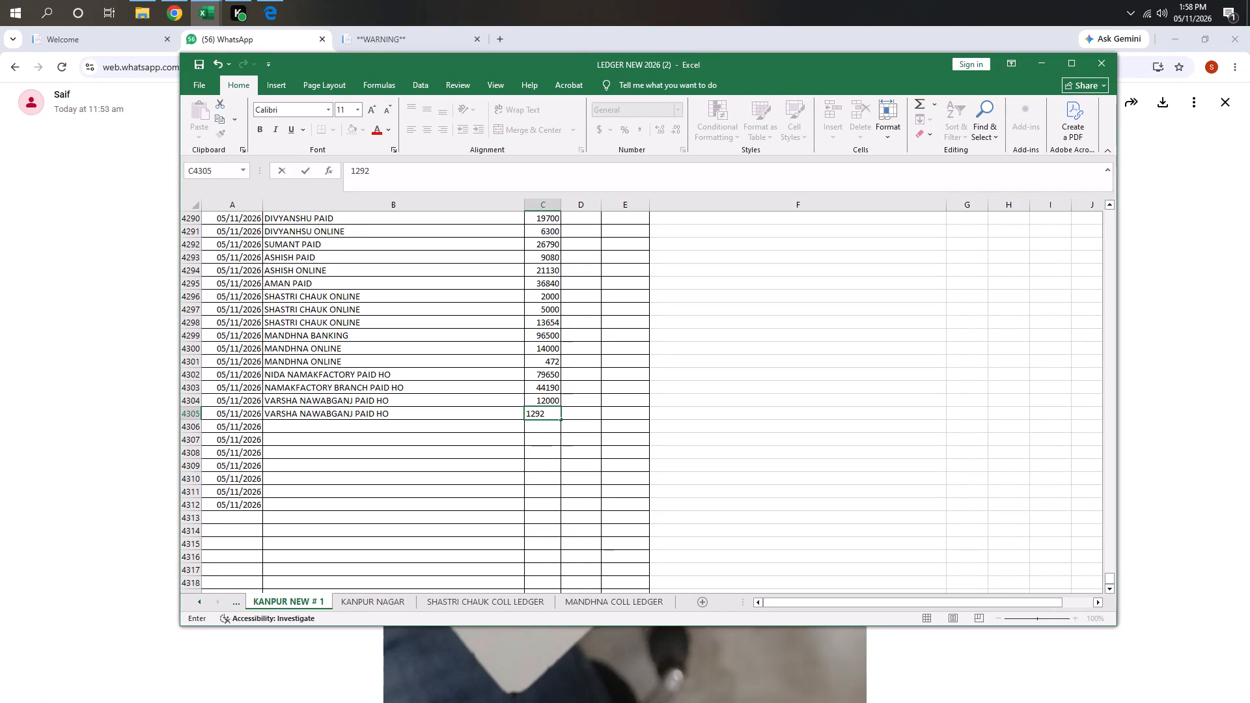
key("5")
key("Return")
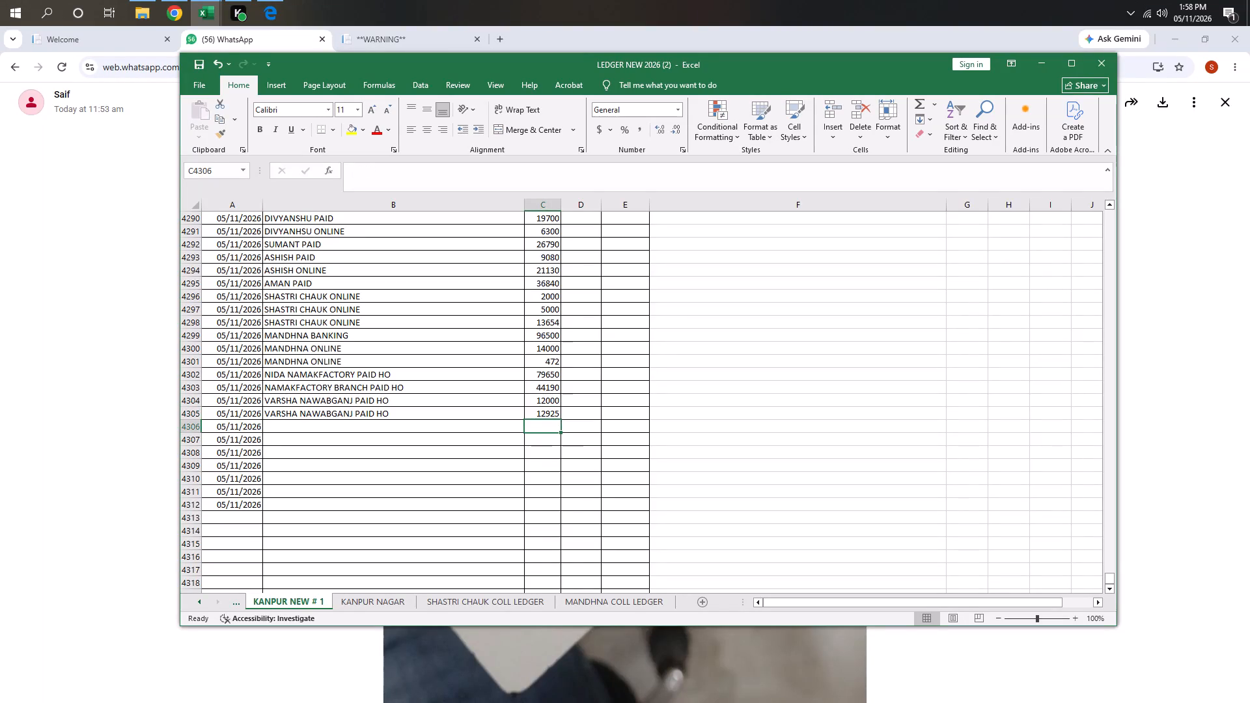
key("ctrl+s")
Switch to the KANPUR NAGAR sheet.
left_click(381, 609)
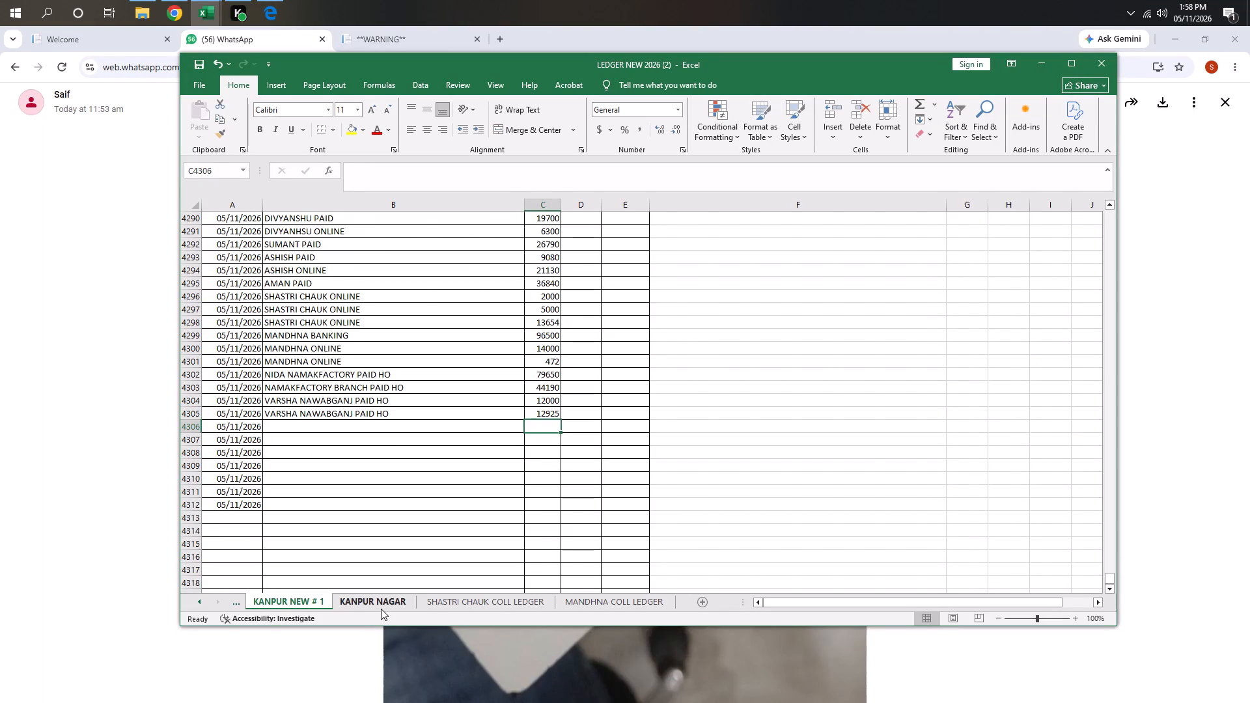
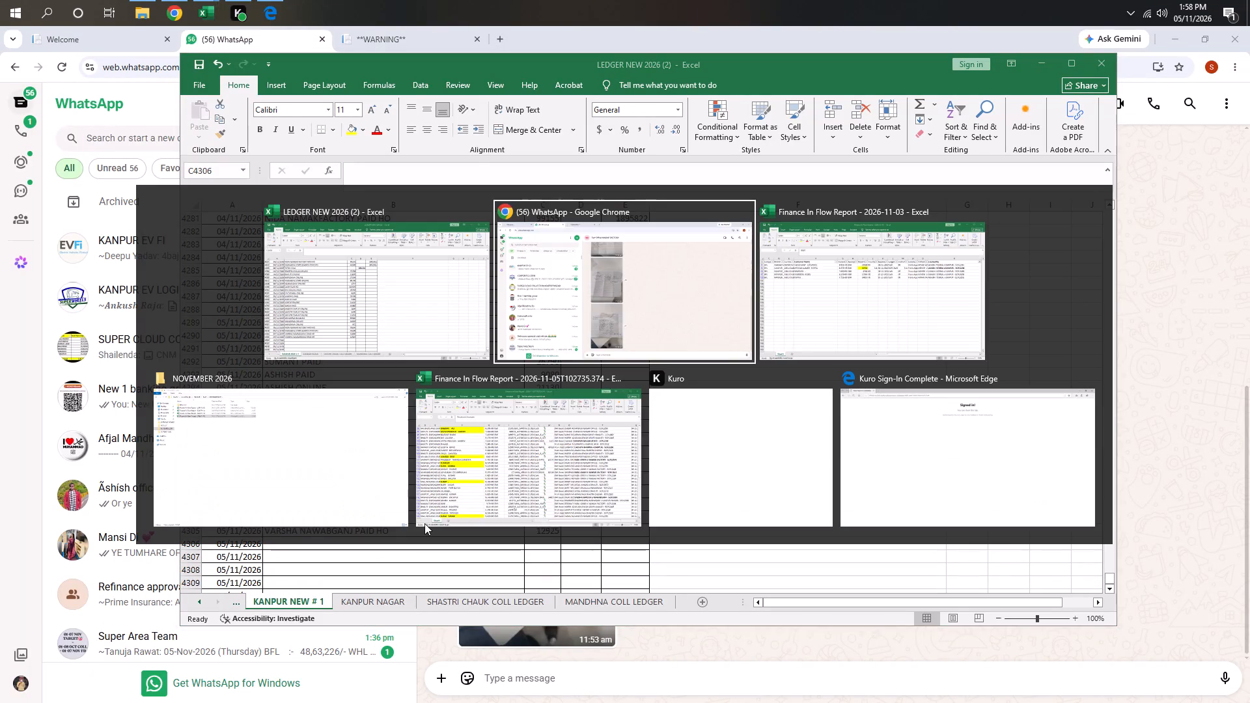
Switch to the Finance In Flow Report - 2026-11-05T102735.374 workbook.
key("alt+Tab")
left_click(878, 299)
left_click(981, 240)
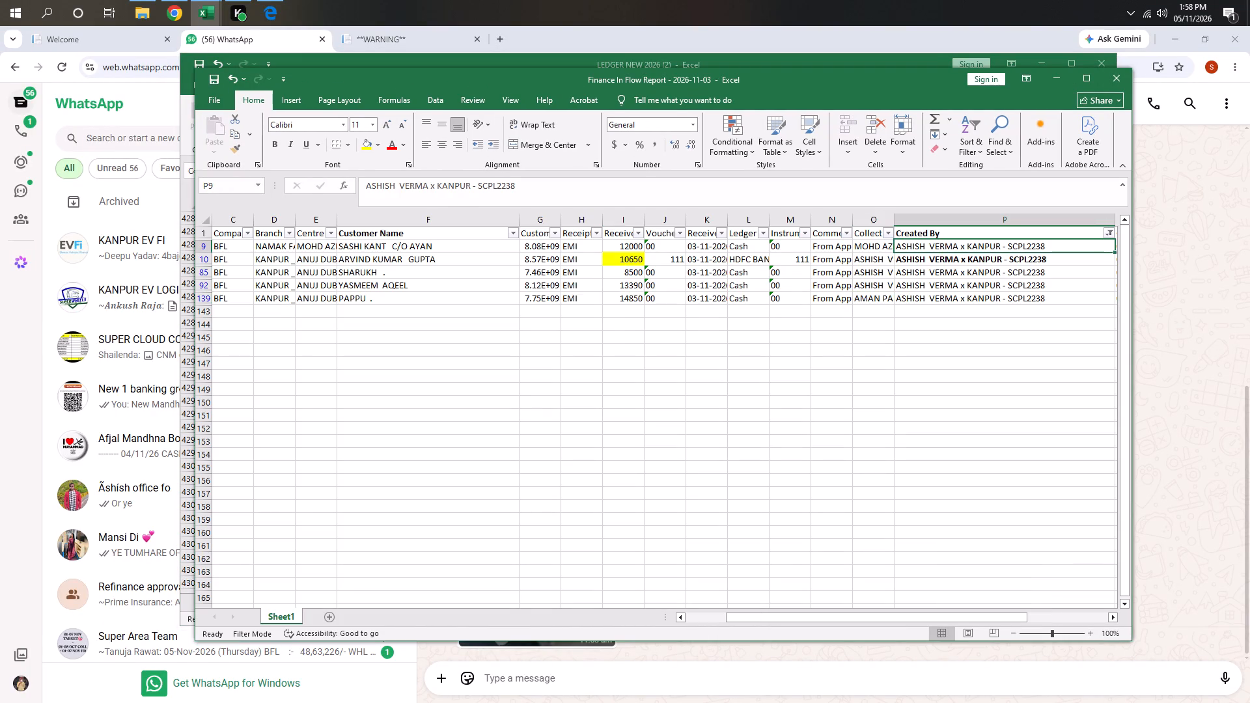
key("alt+Tab")
left_click(458, 464, "alt")
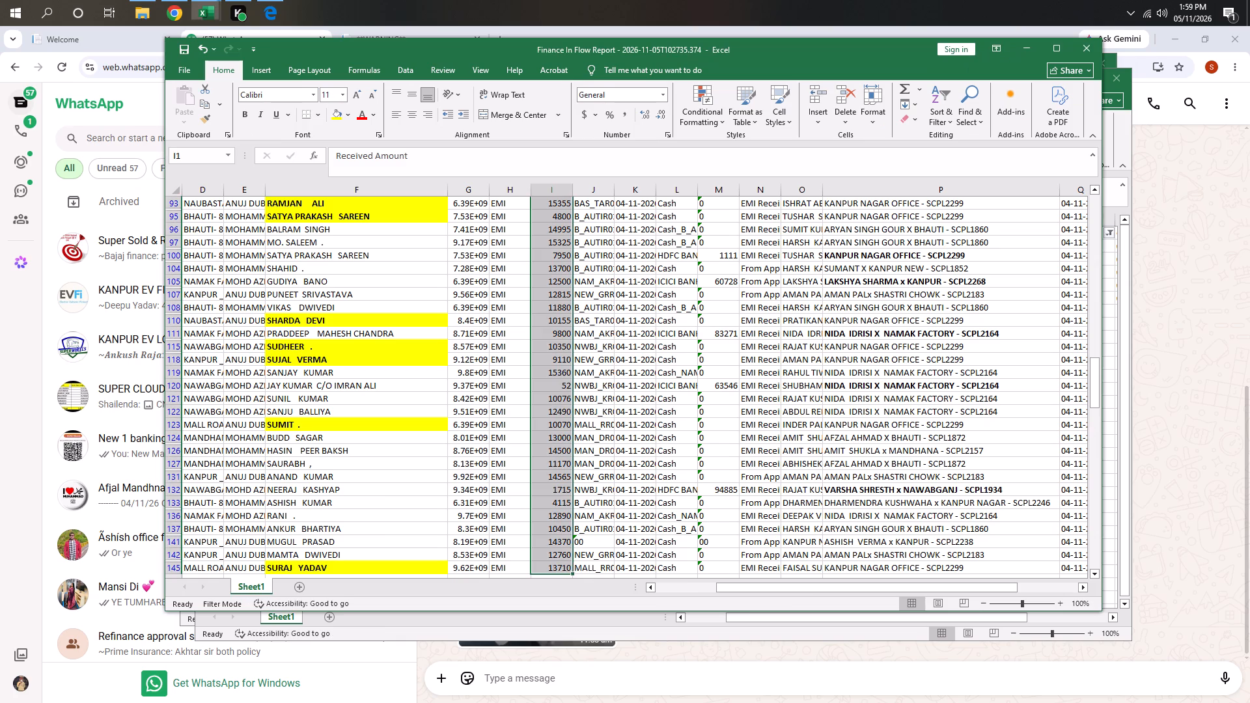
Save a copy of the report workbook under the name Finance In Flow Report - 2026-11-04 in the TUSHAR 2026 November folders.
left_click(187, 74)
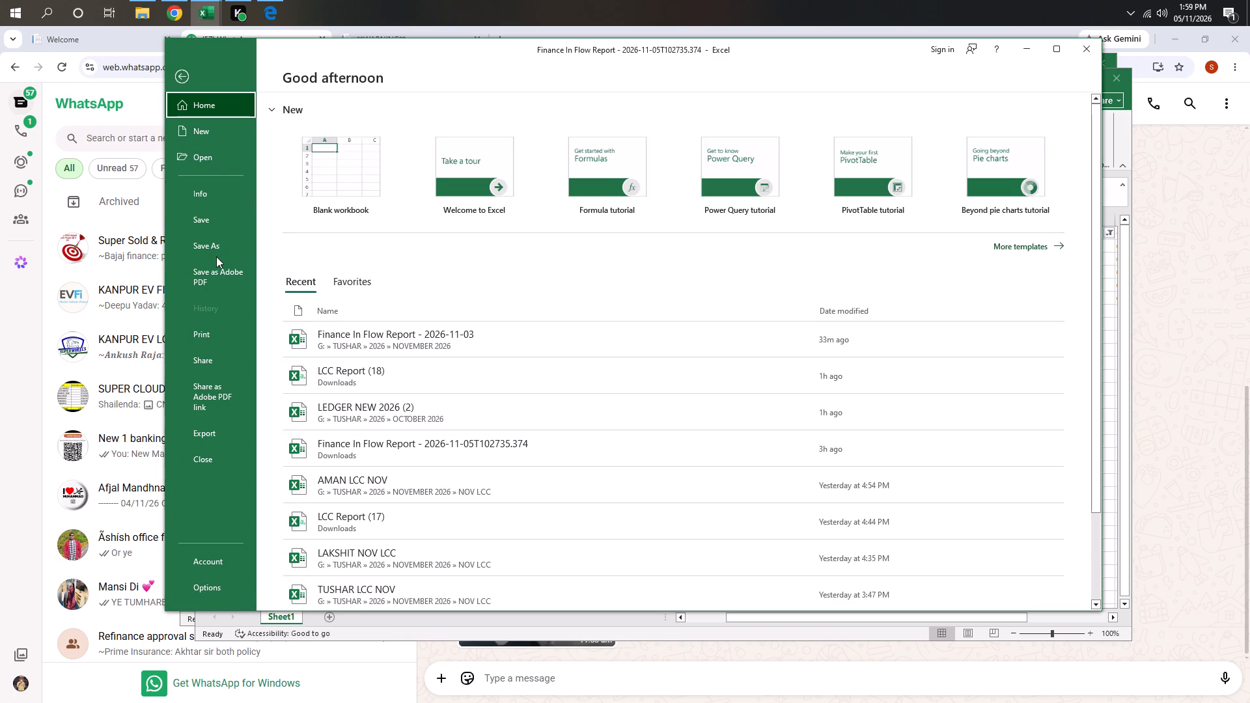
left_click(214, 246)
left_click(327, 331)
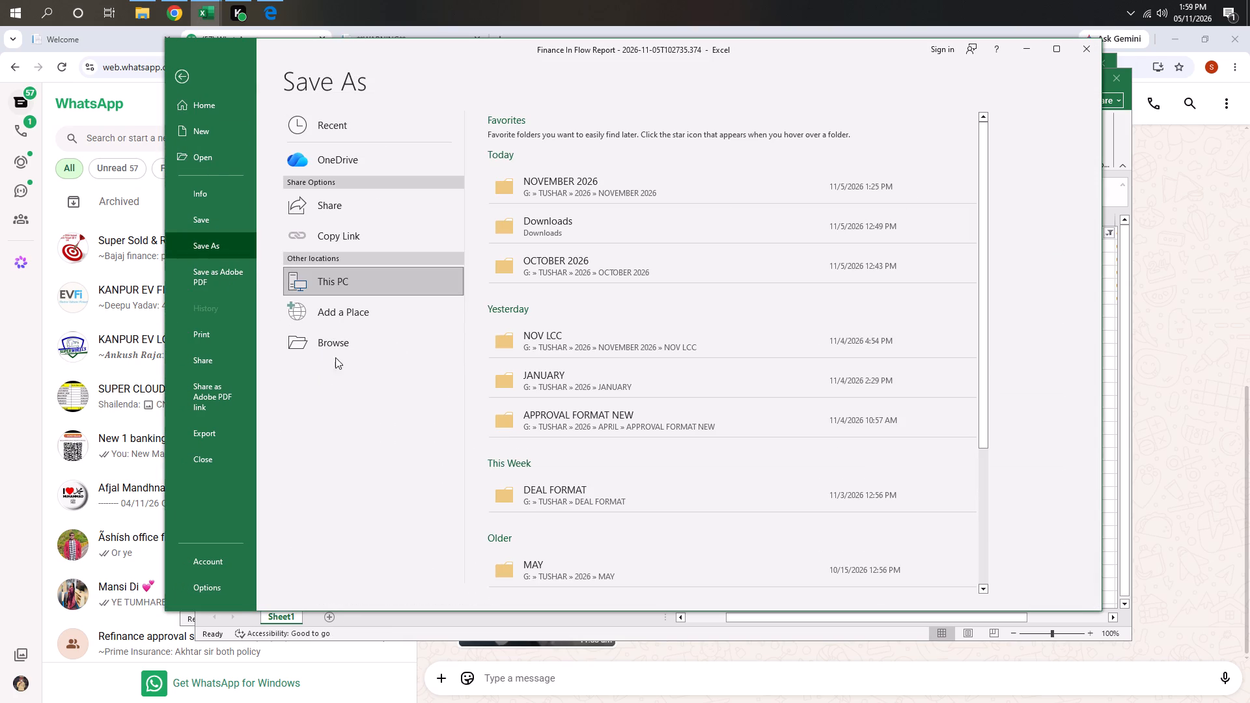
left_click(444, 306)
left_click(445, 301)
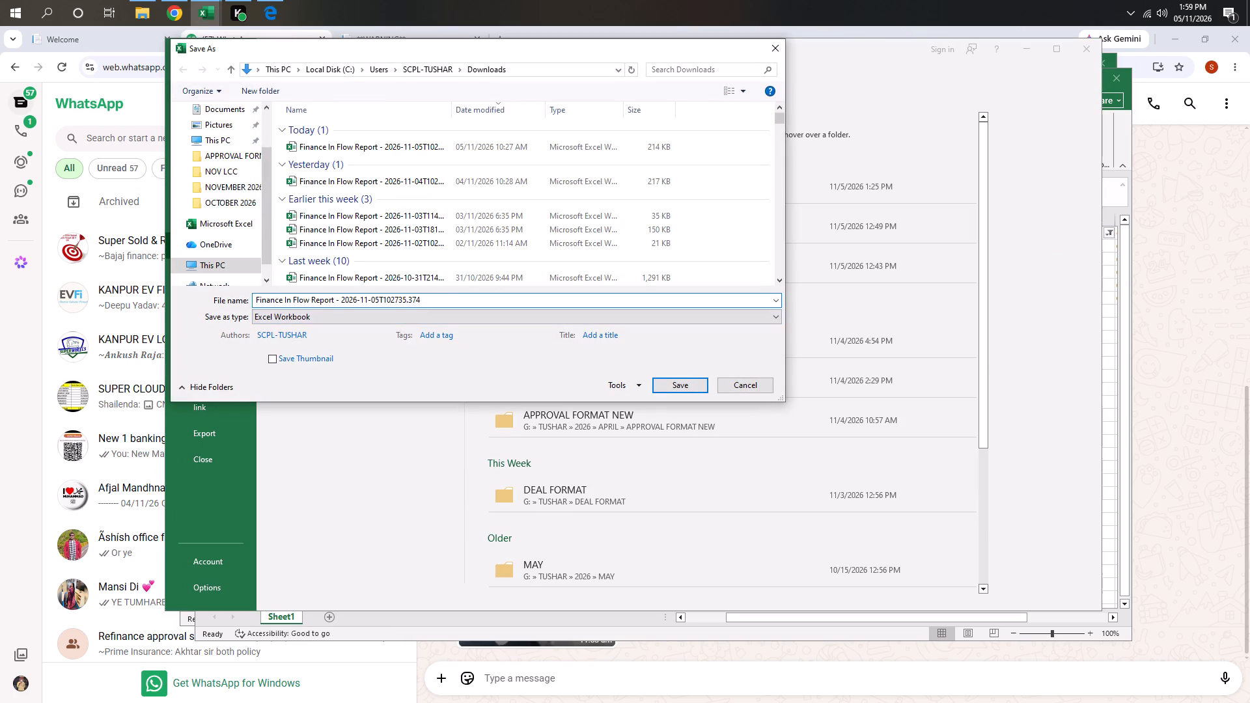
key("BackSpace")
key("BackSpace")
key("BackSpace")
key("BackSpace")
key("BackSpace")
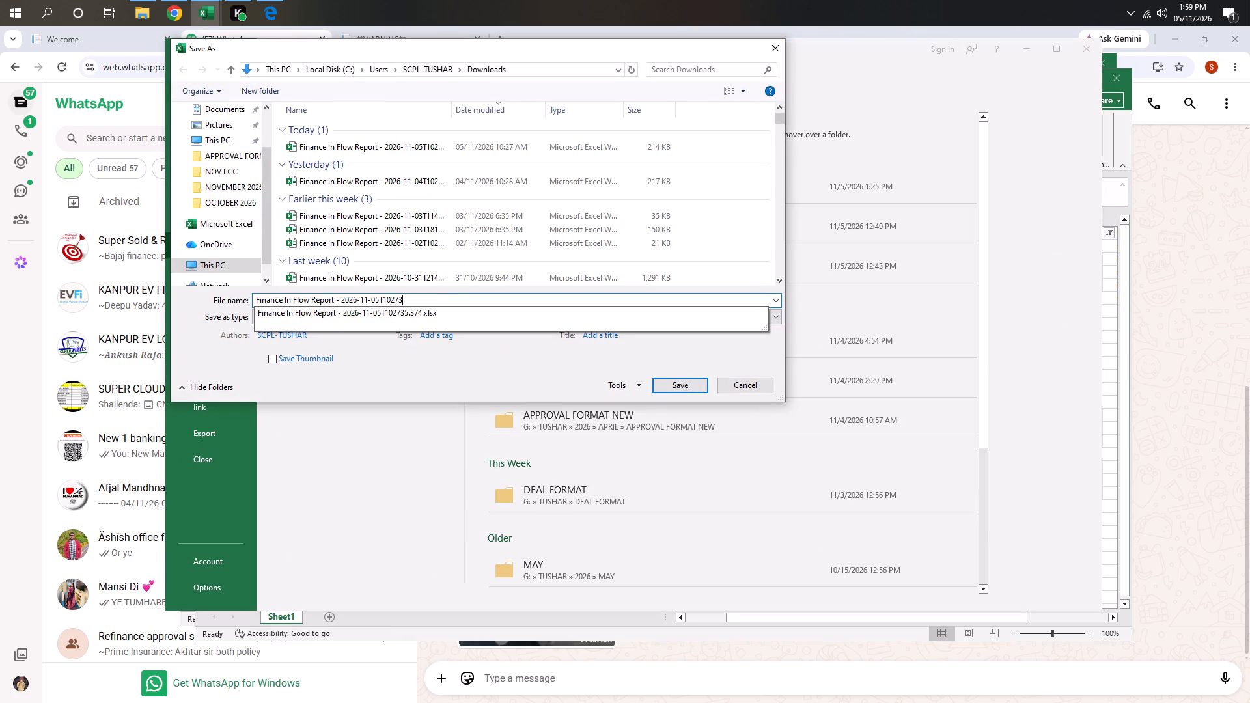
key("BackSpace")
key("BackSpace")
key("BackSpace")
key("BackSpace")
key("BackSpace")
key("BackSpace")
key("BackSpace")
key("4")
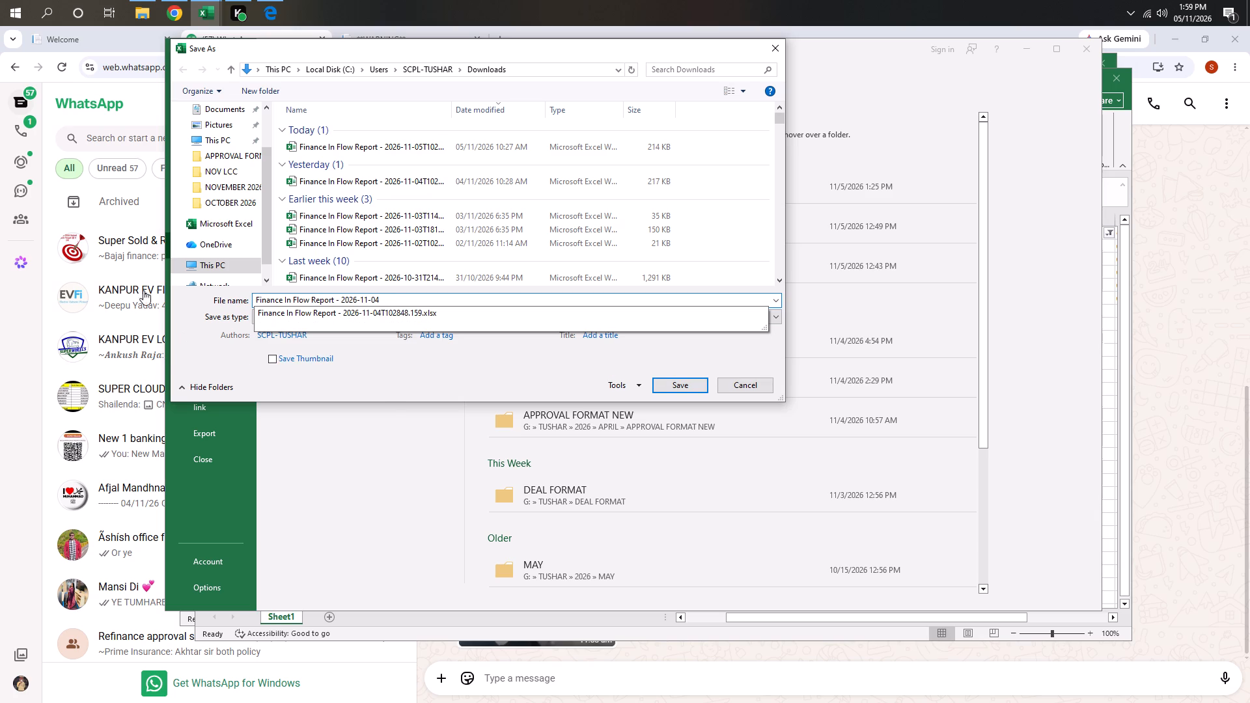
left_click(223, 178)
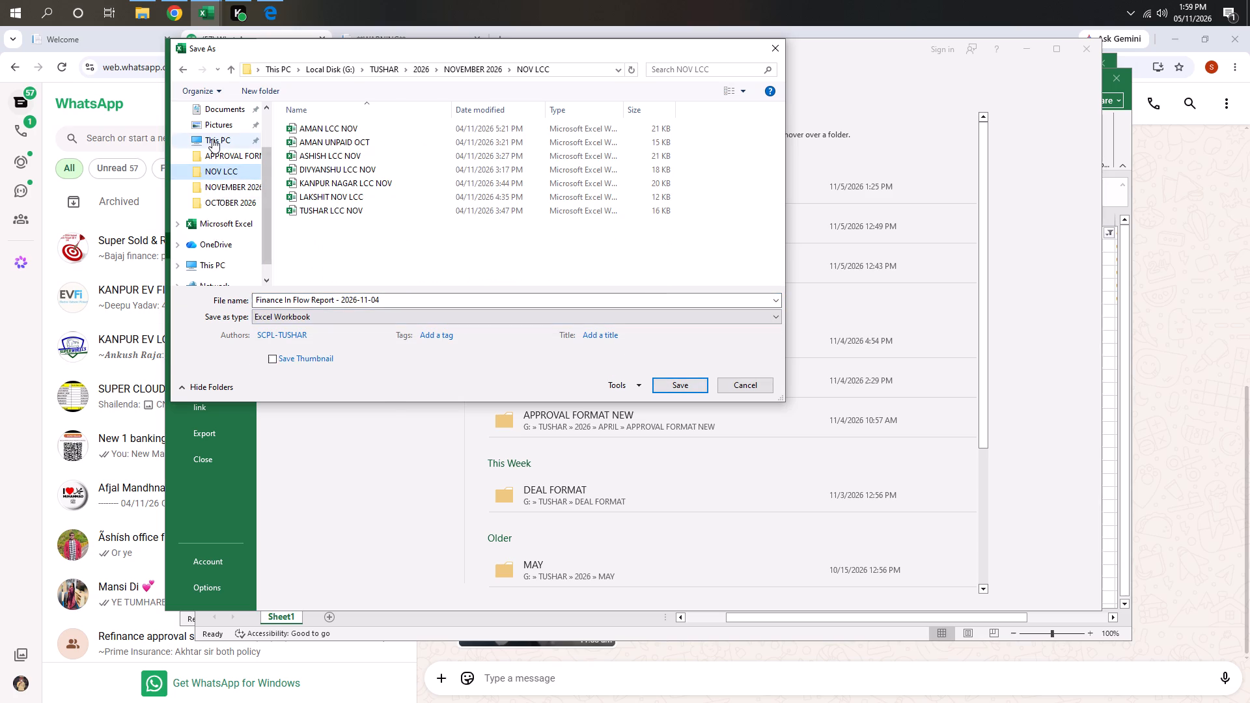
Save the workbook as Finance In Flow Report - 2026-11-04 in the NOVEMBER 2026 folder.
left_click(238, 189)
left_click(663, 382)
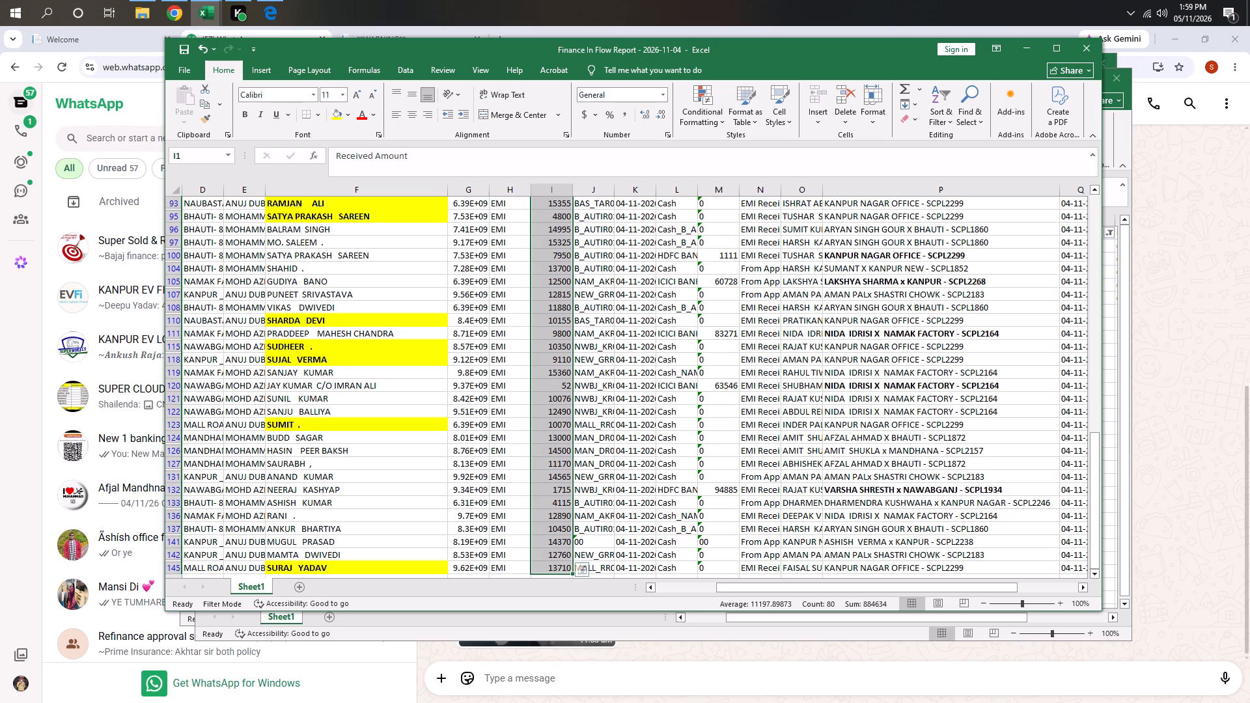
Return to the header cell of the Received Amount column in the filtered report.
scroll(413, 445, "up", 14)
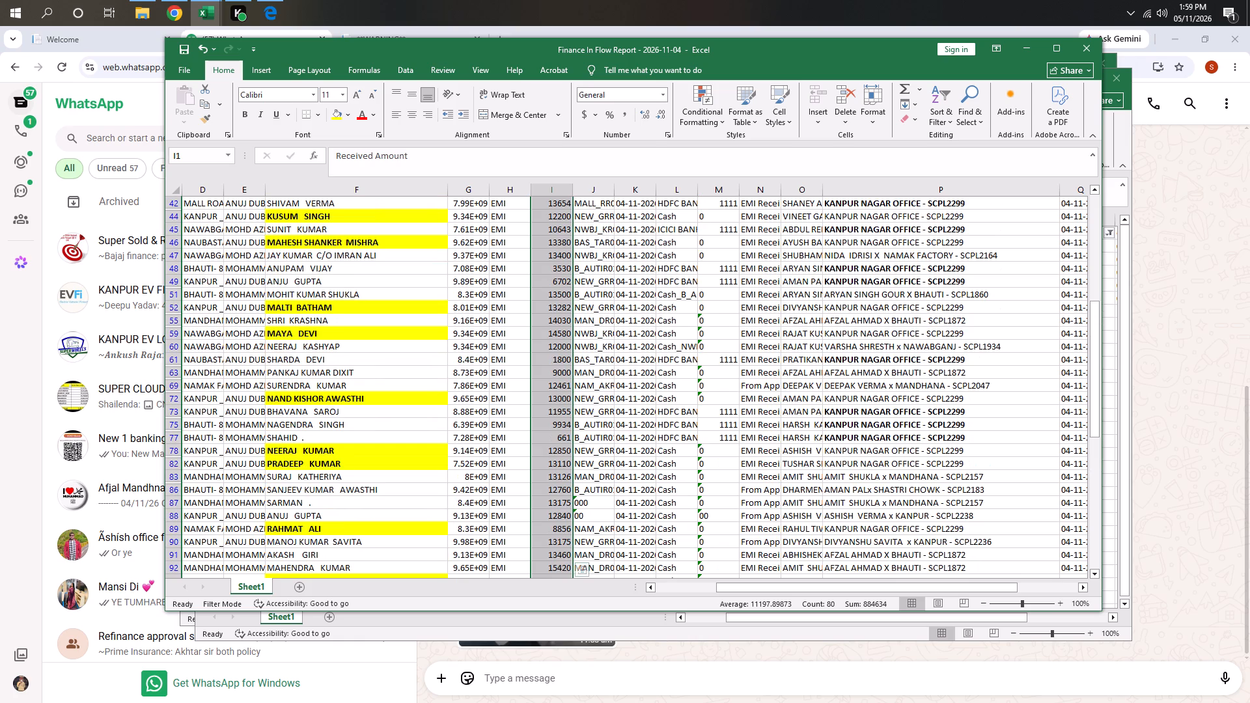
key("ctrl+Up")
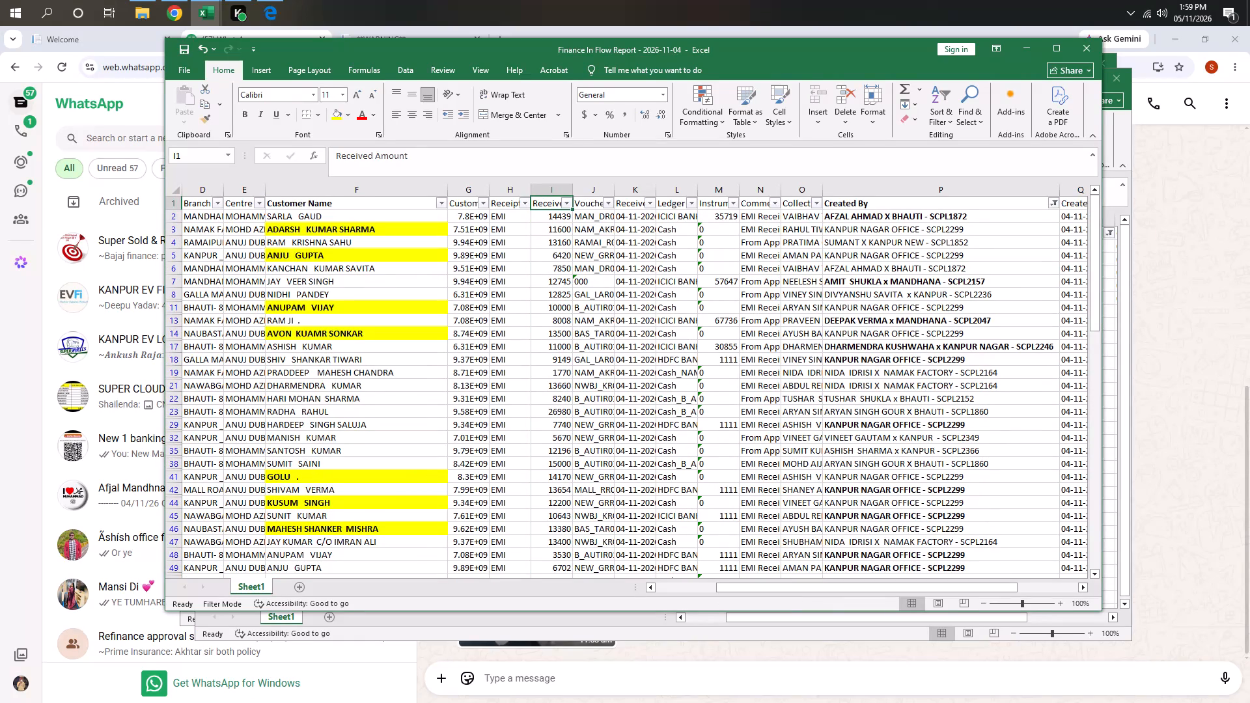